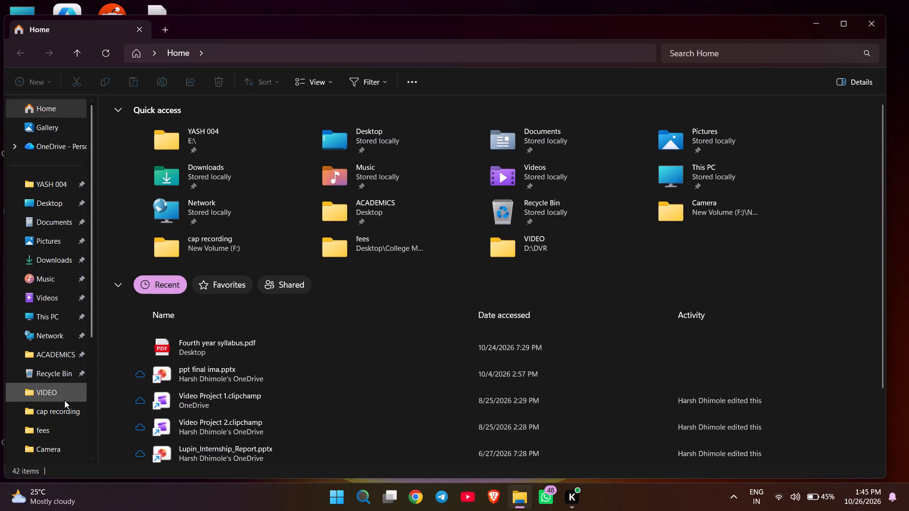
Open This PC in the file browser to view the available drives.
scroll(64, 403, "down", 3)
left_click(65, 363)
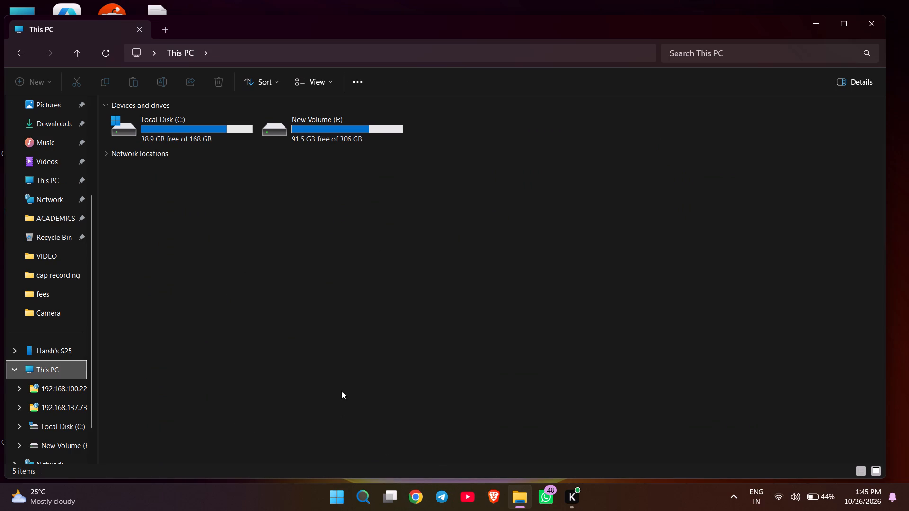
Launch Word and maximize its start window.
key("w")
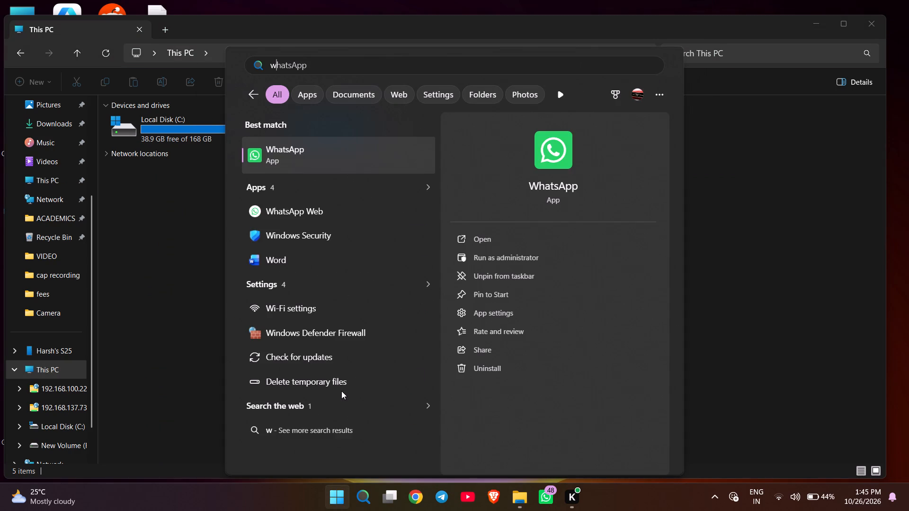
type("or")
key("Return")
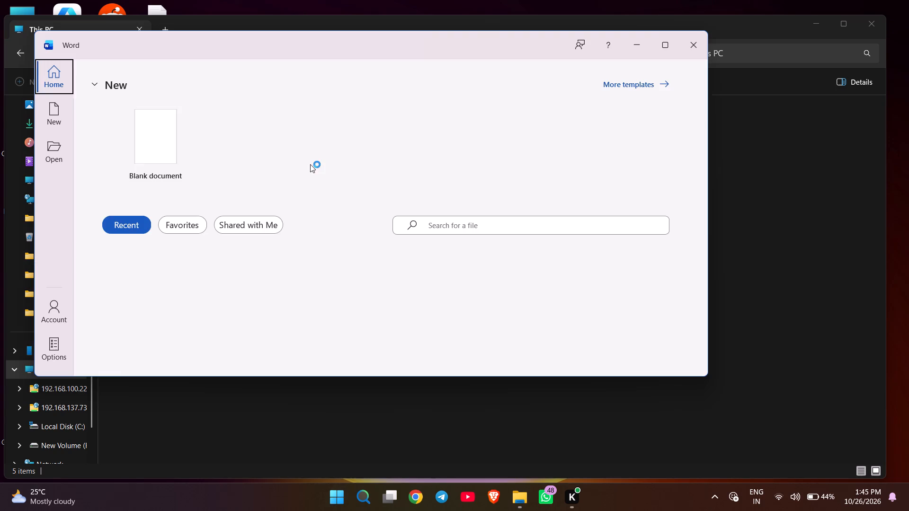
left_click(662, 38)
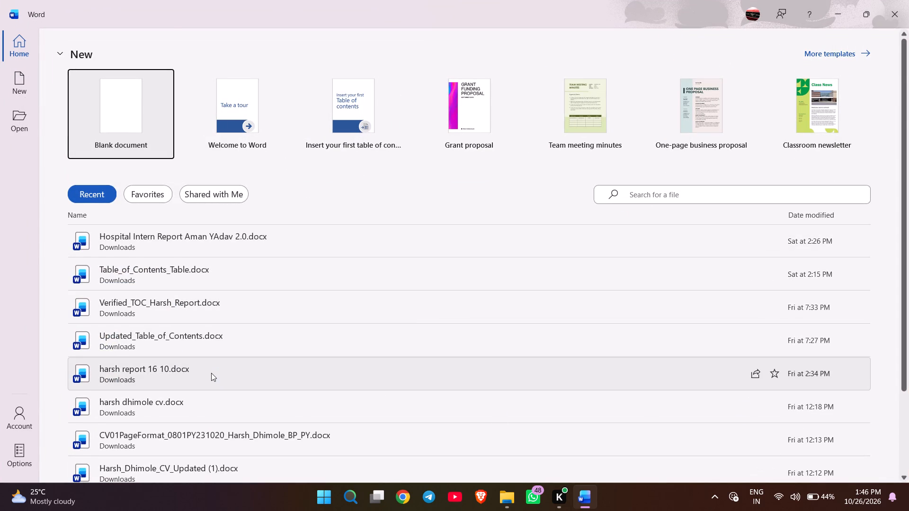
scroll(211, 373, "up", 1)
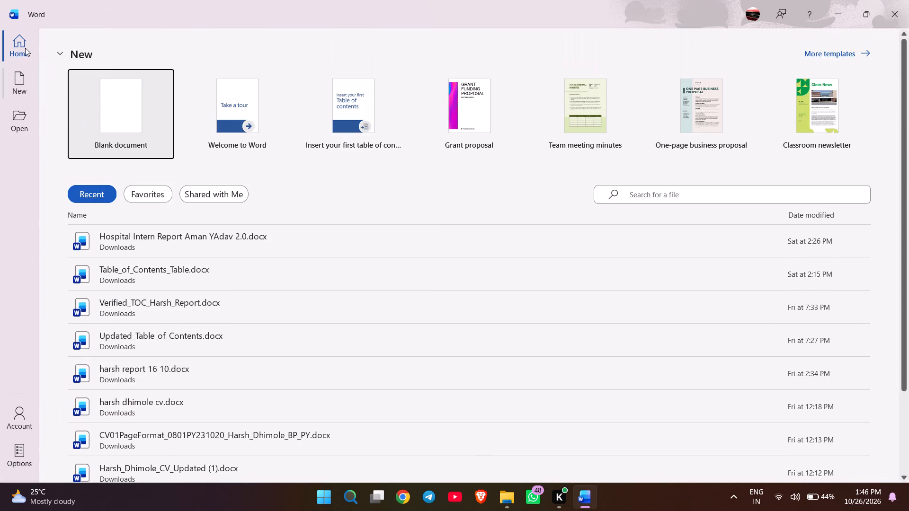
Switch to File Explorer and open "harsh report 16 10.docx" from the Downloads folder.
left_click(505, 500)
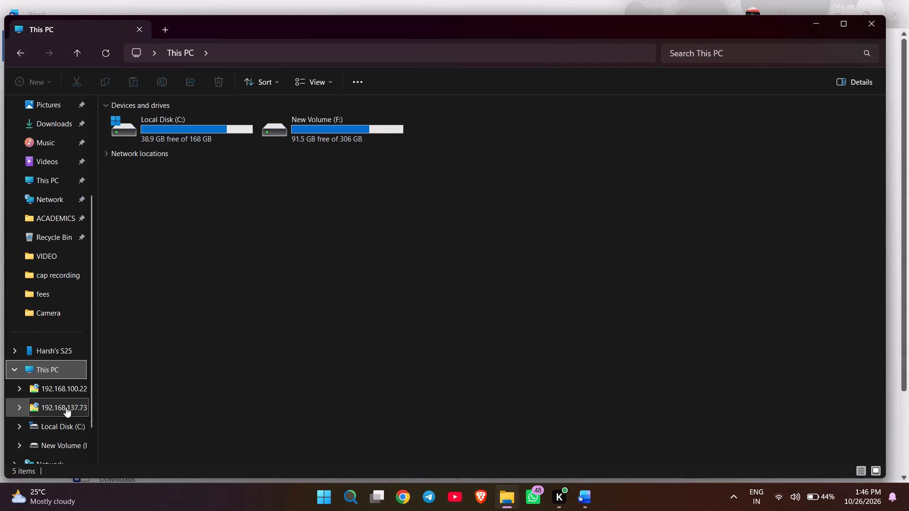
scroll(50, 253, "down", 5)
scroll(62, 421, "up", 2)
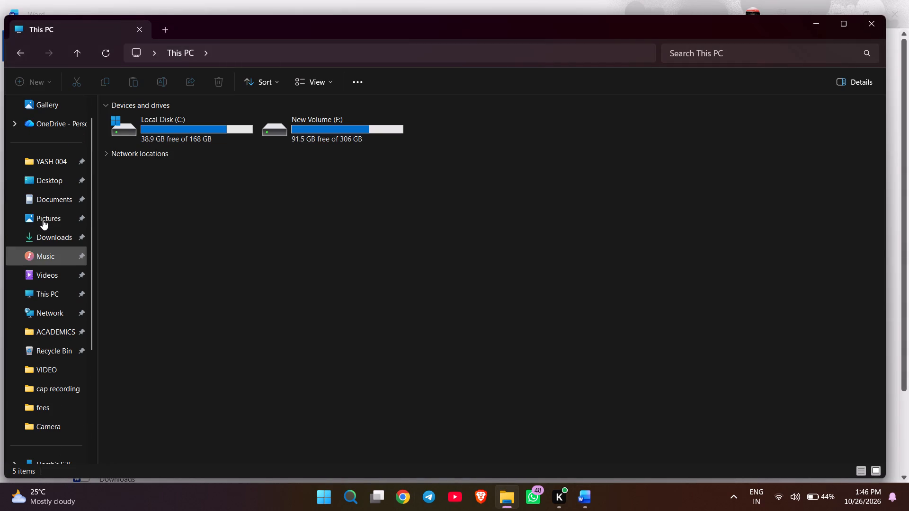
left_click(48, 236)
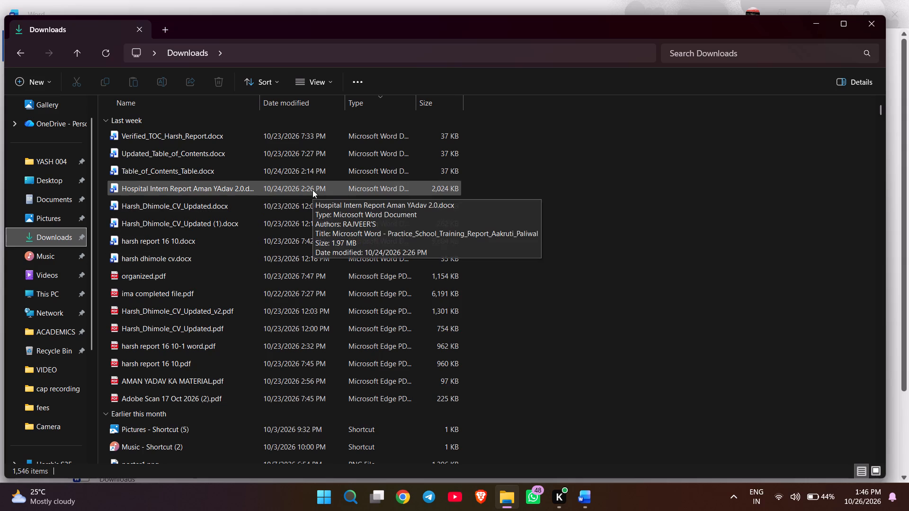
left_click(305, 240)
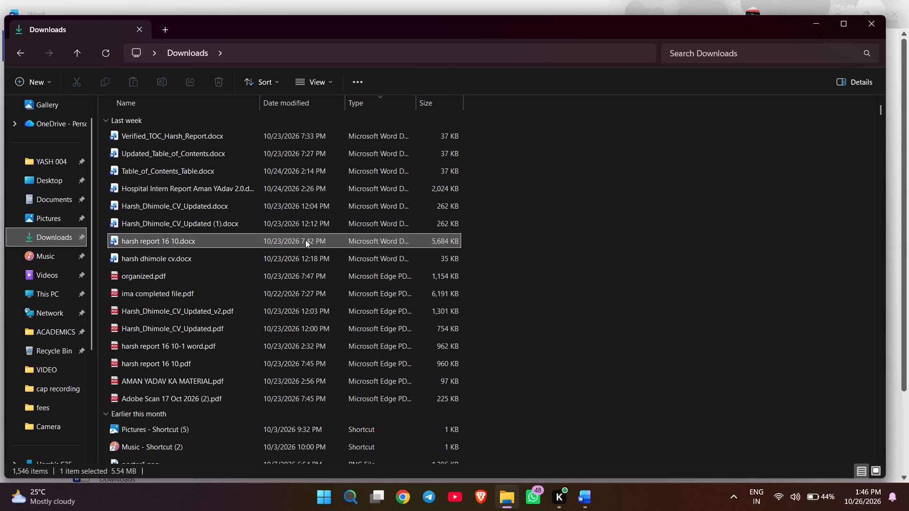
double_click(305, 240)
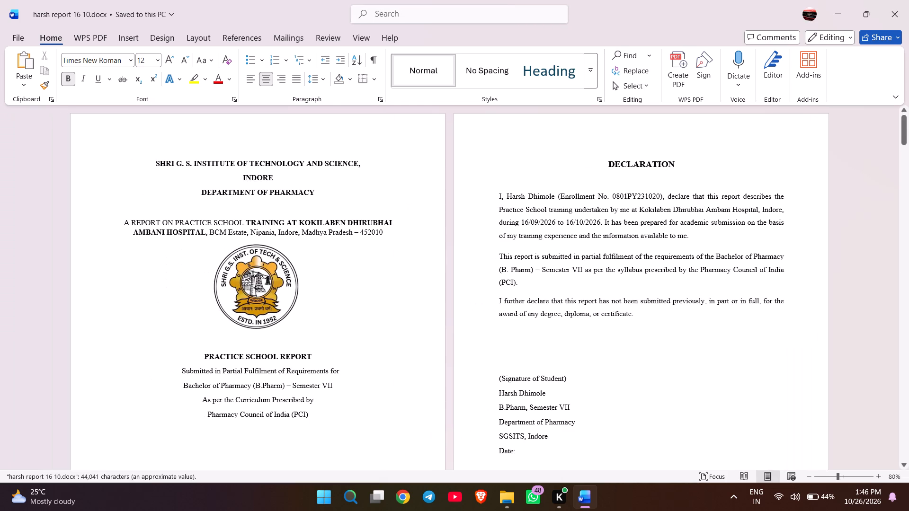
Review the report's front matter, from the cover page and certificate through the acknowledgement and table of contents.
scroll(413, 220, "down", 3)
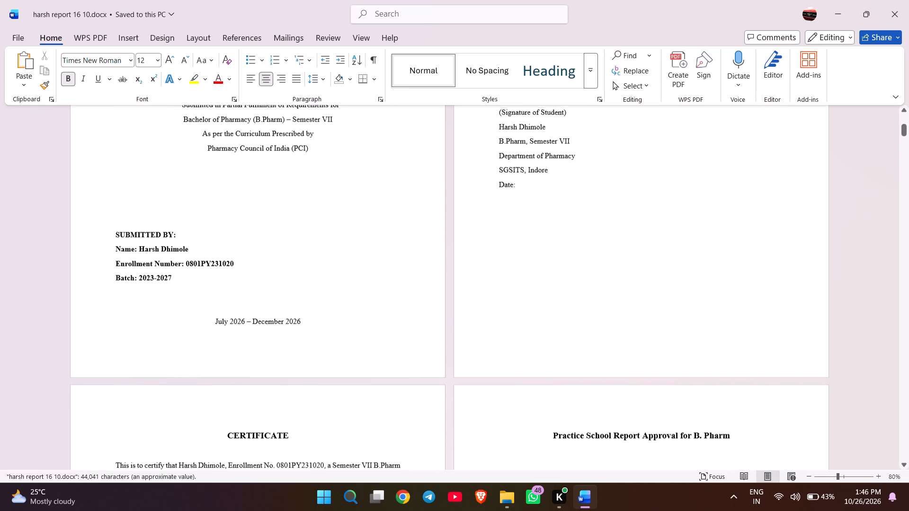
scroll(413, 220, "down", 4)
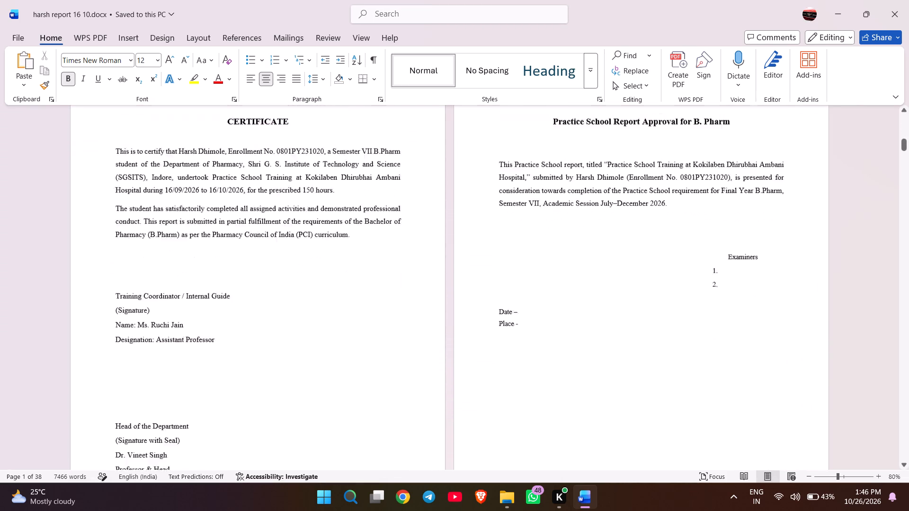
scroll(413, 220, "down", 2)
scroll(413, 220, "up", 3)
left_click(285, 218)
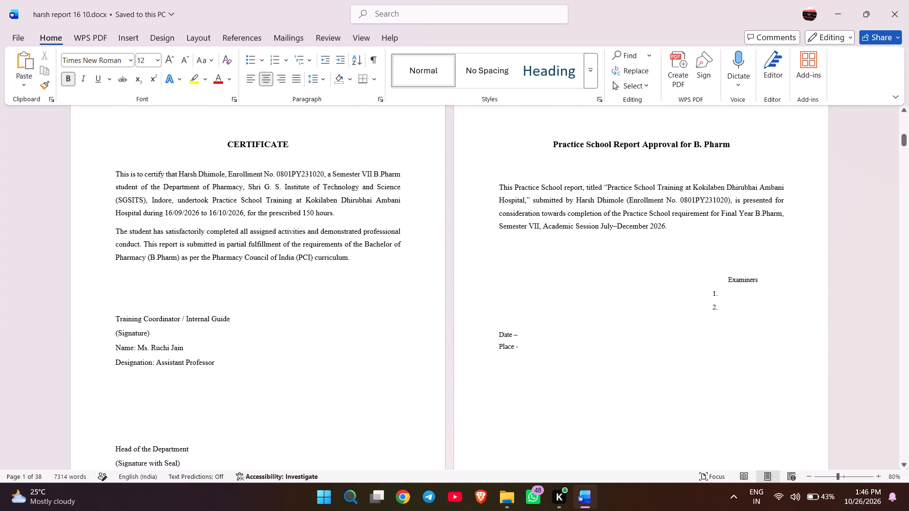
left_click(565, 202)
scroll(565, 202, "down", 2)
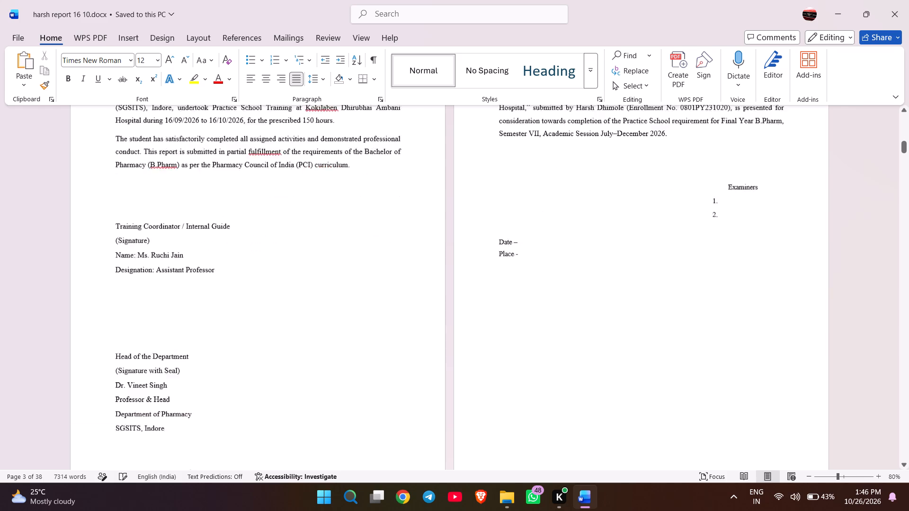
scroll(565, 202, "down", 2)
left_click(357, 280)
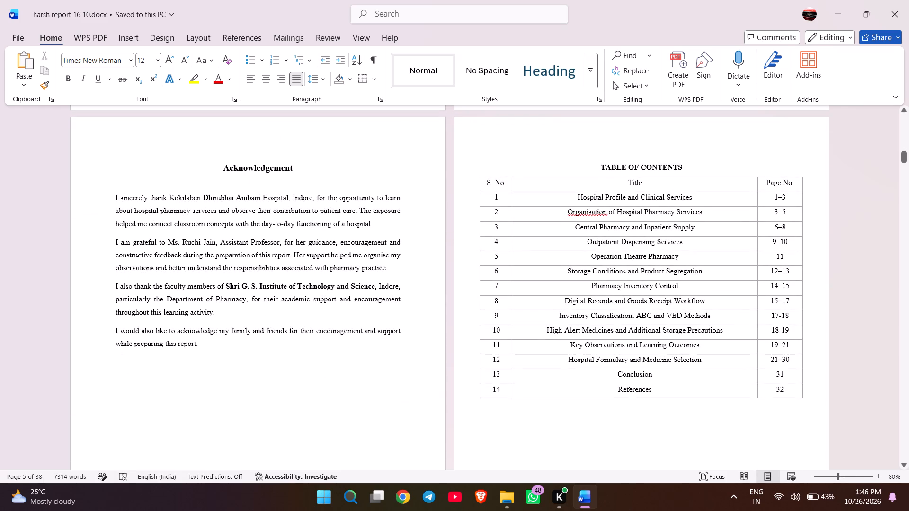
left_click(566, 260)
Justify the two introductory paragraphs under the heading "1. Hospital Profile and Clinical Services".
scroll(566, 260, "down", 3)
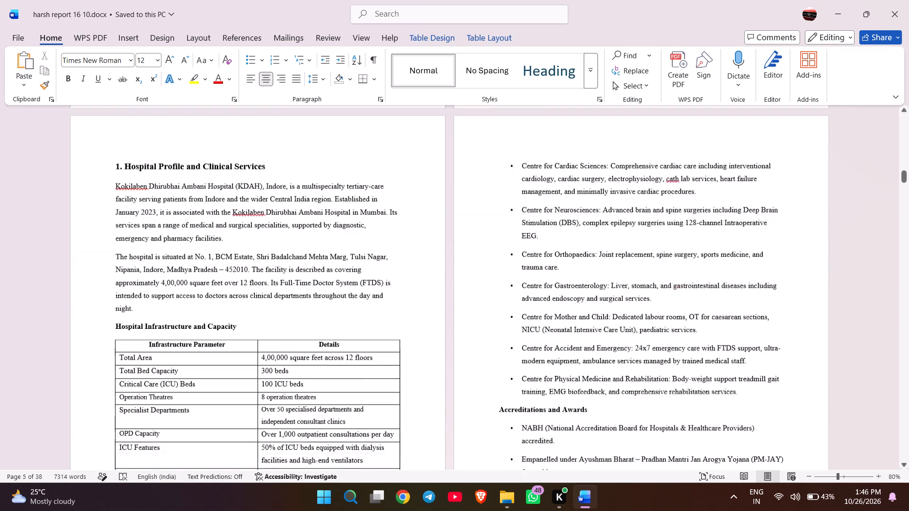
scroll(566, 260, "down", 2)
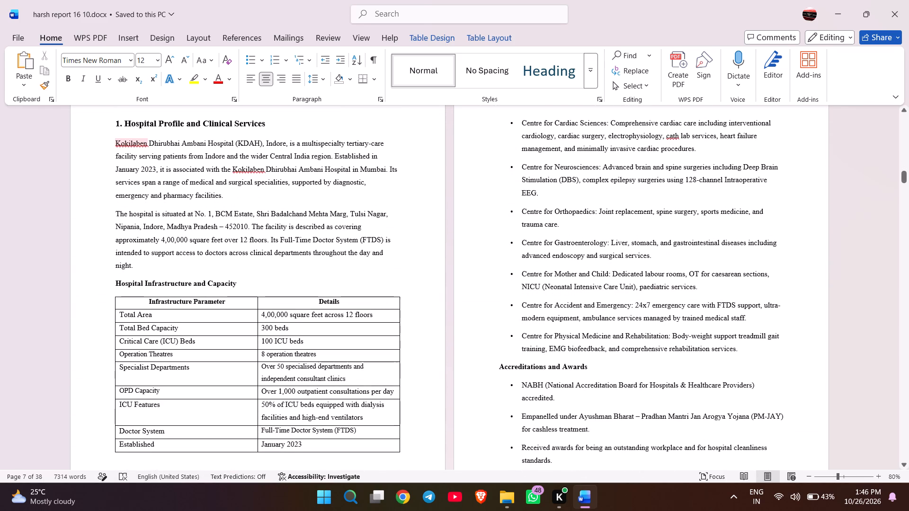
left_click_drag(115, 144, 135, 262)
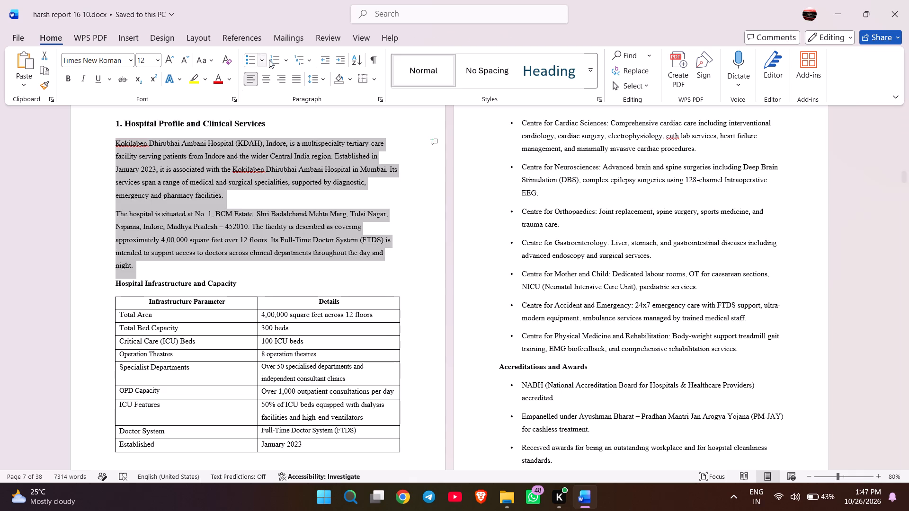
left_click(297, 82)
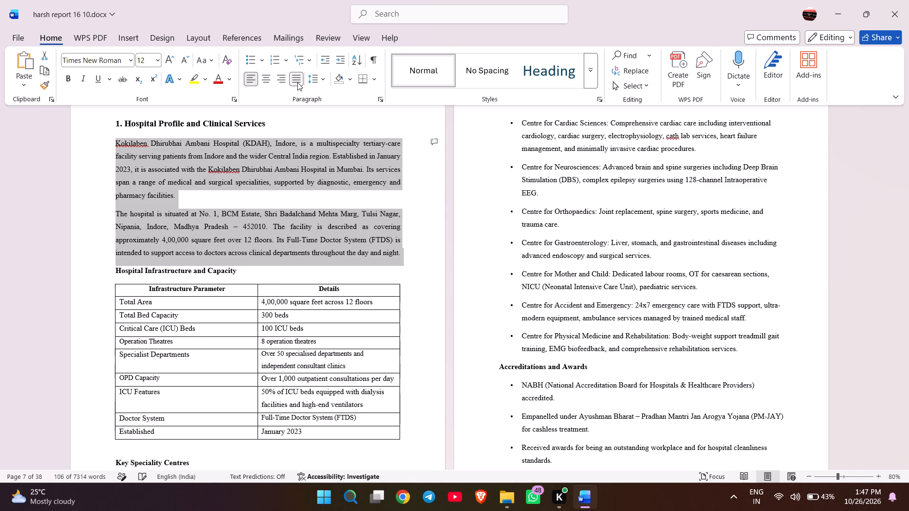
left_click(308, 217)
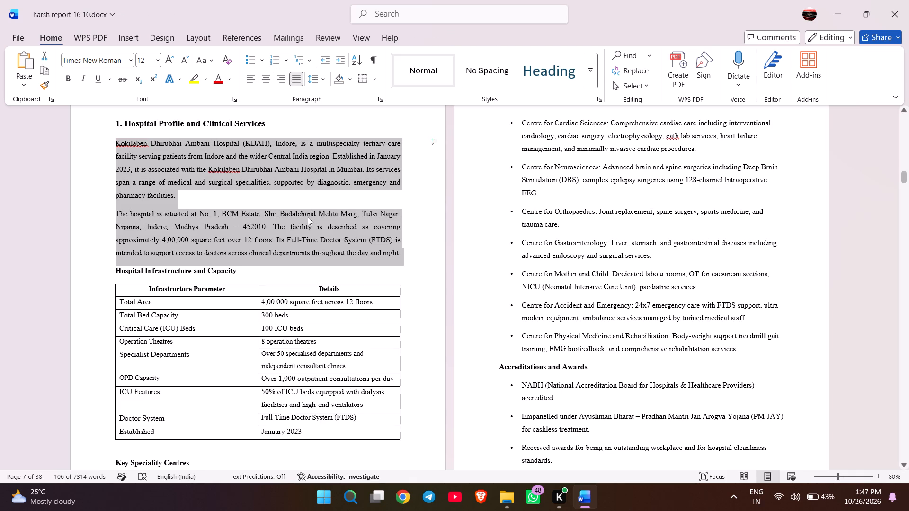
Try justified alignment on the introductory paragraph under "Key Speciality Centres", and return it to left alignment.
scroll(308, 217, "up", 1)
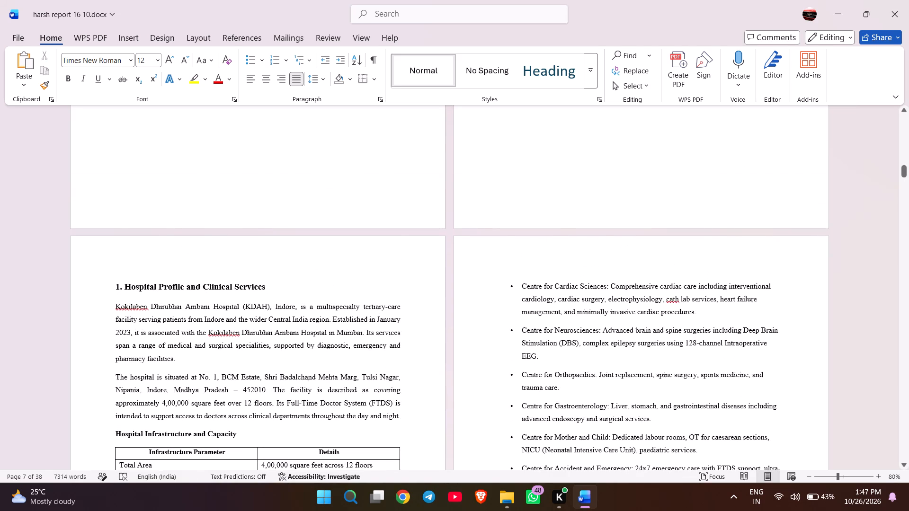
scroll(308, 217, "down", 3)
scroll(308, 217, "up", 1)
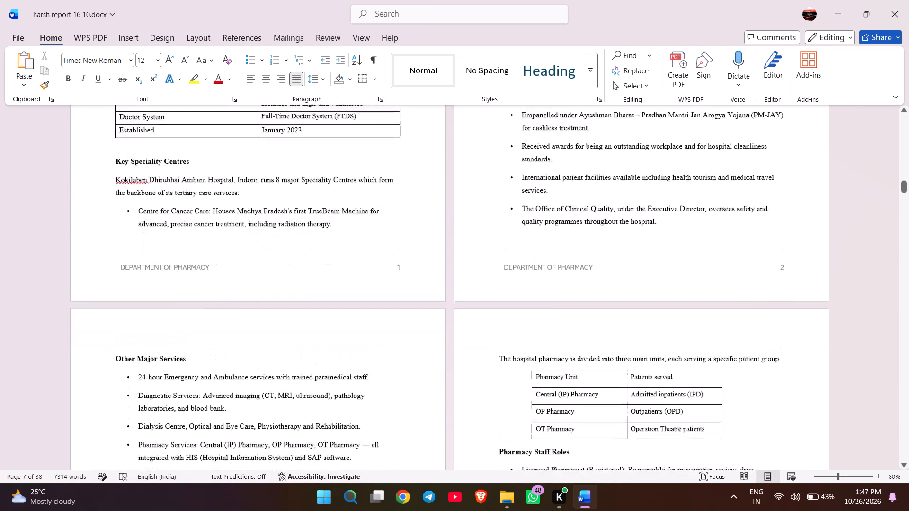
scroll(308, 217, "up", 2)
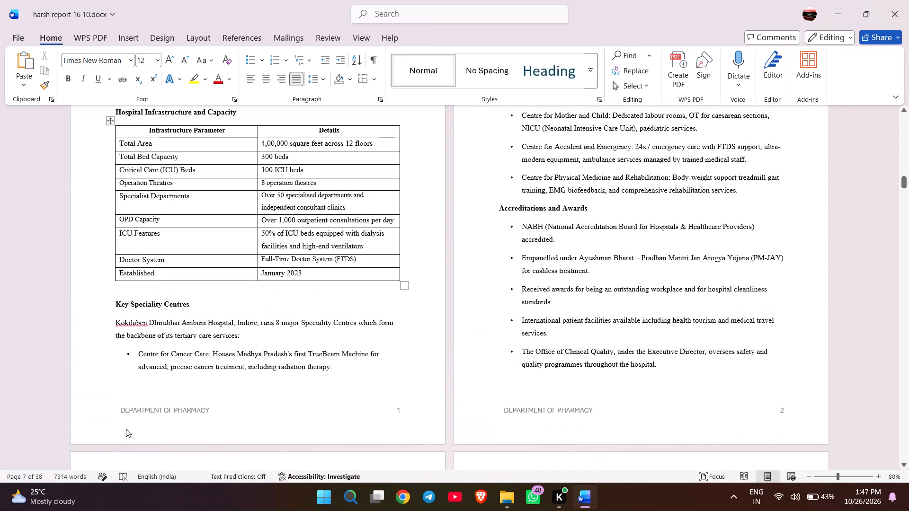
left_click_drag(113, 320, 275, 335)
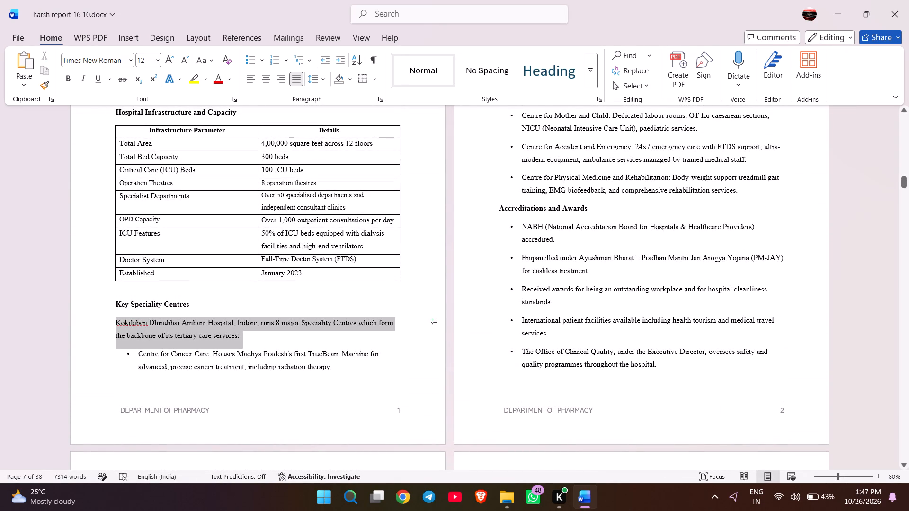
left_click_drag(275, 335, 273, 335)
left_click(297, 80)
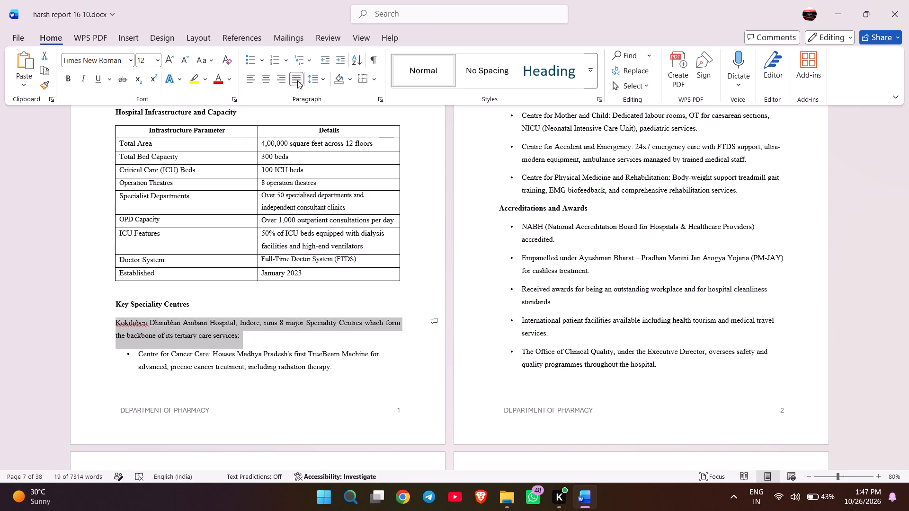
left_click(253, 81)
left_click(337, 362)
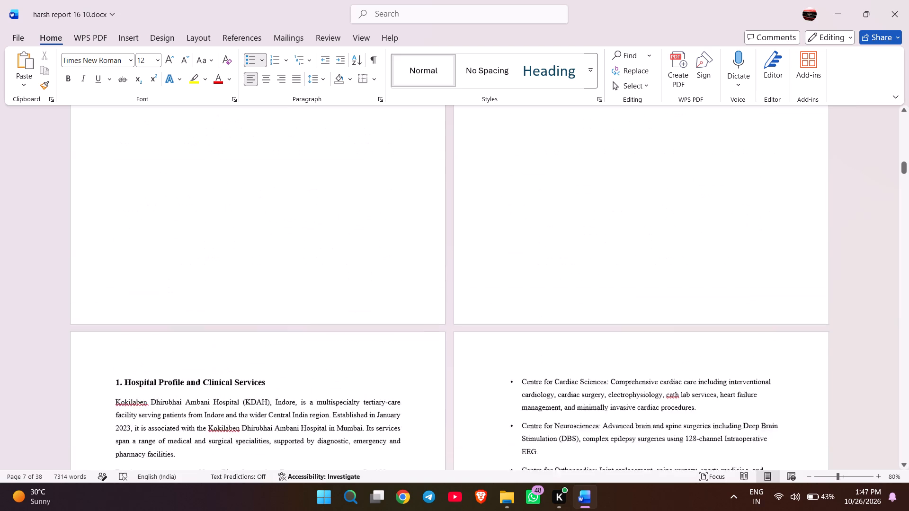
Justify the seven speciality centre bullets, from Centre for Cardiac Sciences through Centre for Physical Medicine and Rehabilitation.
scroll(390, 369, "down", 1)
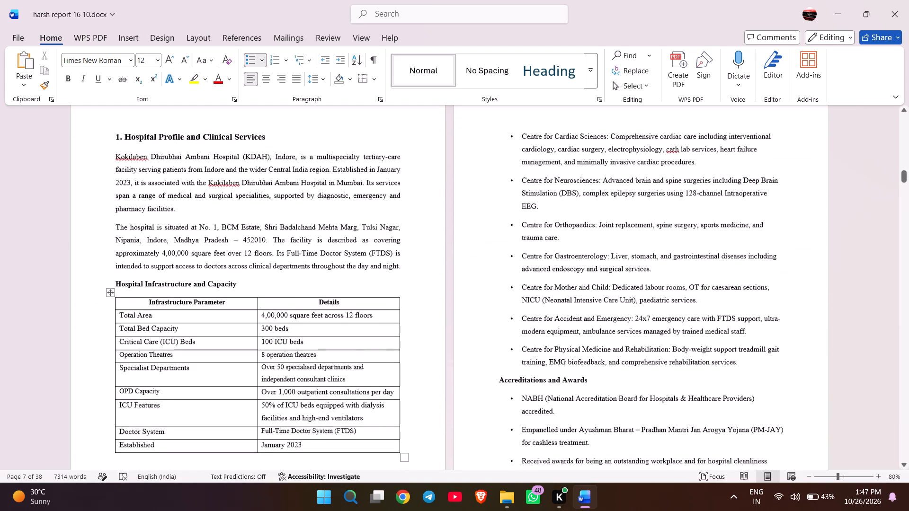
scroll(390, 369, "down", 1)
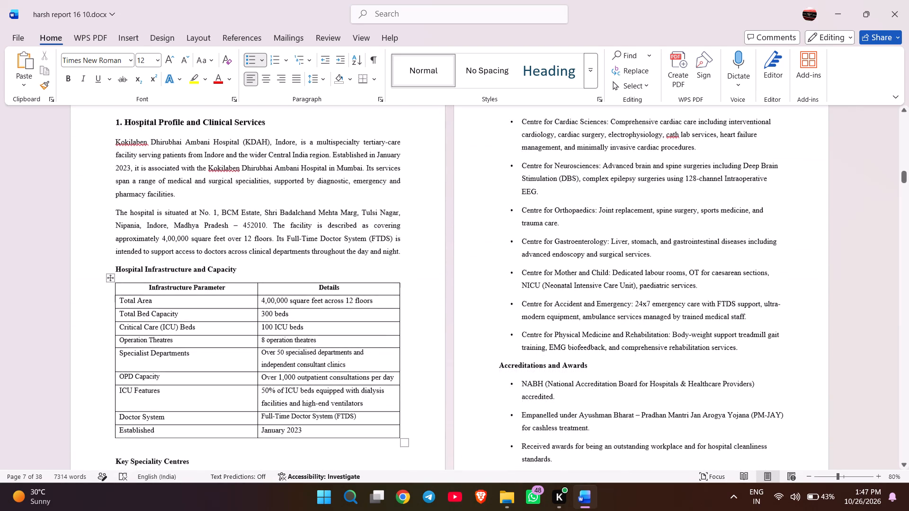
scroll(390, 369, "down", 1)
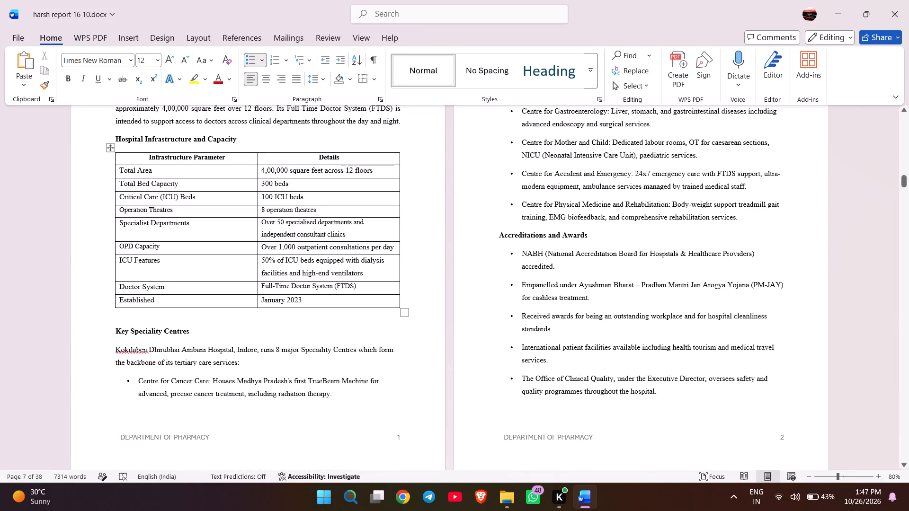
scroll(494, 261, "up", 2)
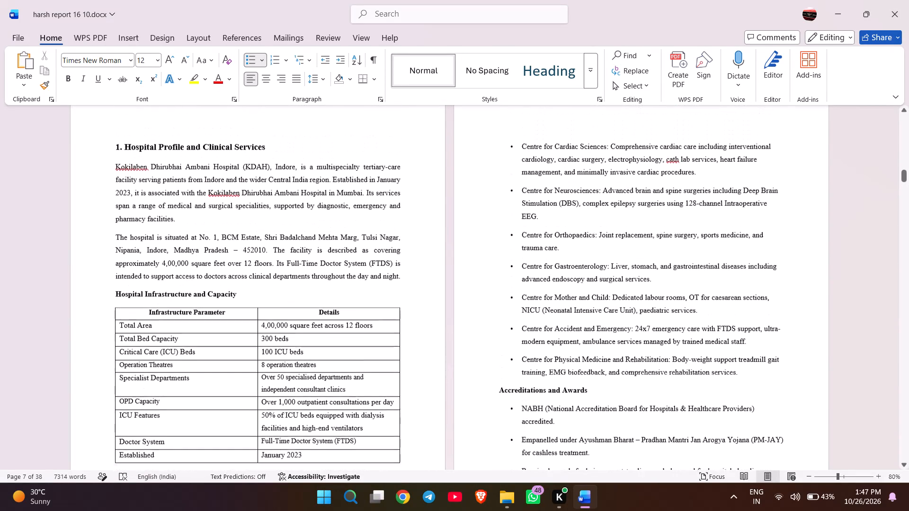
scroll(522, 141, "up", 1)
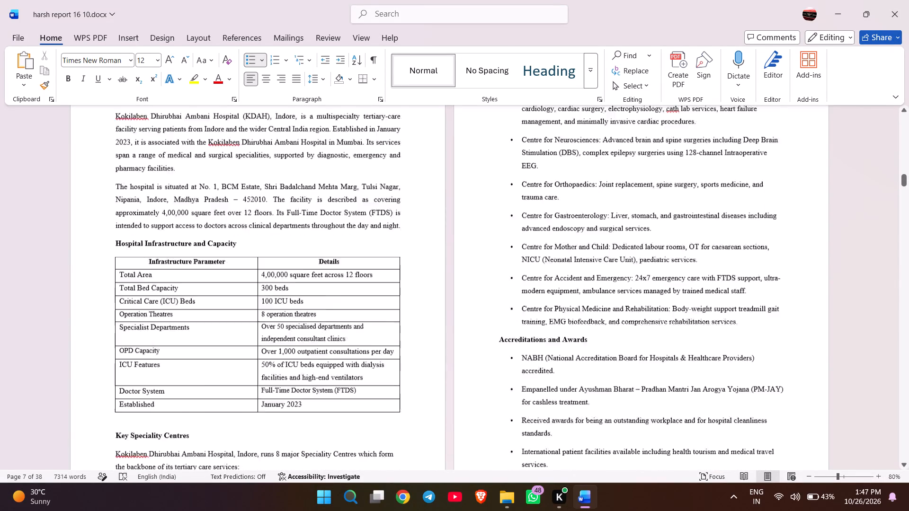
scroll(522, 141, "up", 1)
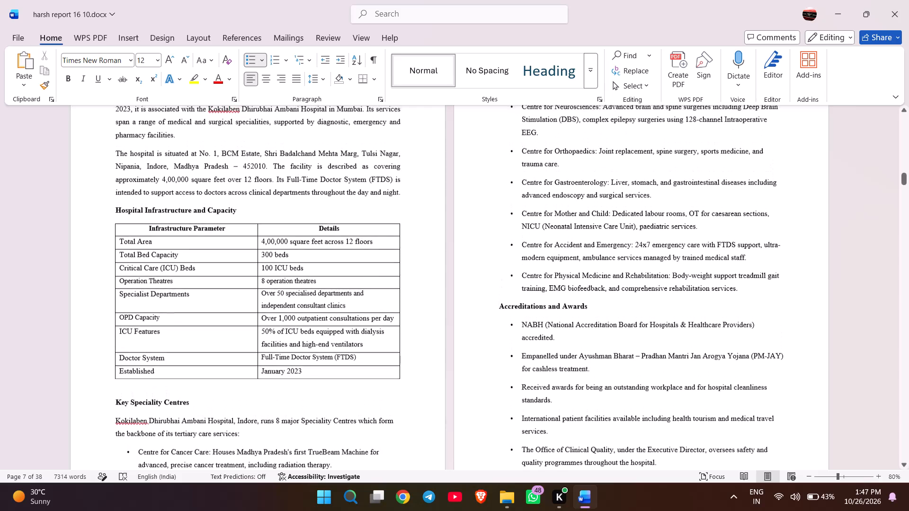
scroll(522, 141, "up", 1)
left_click_drag(523, 130, 534, 137)
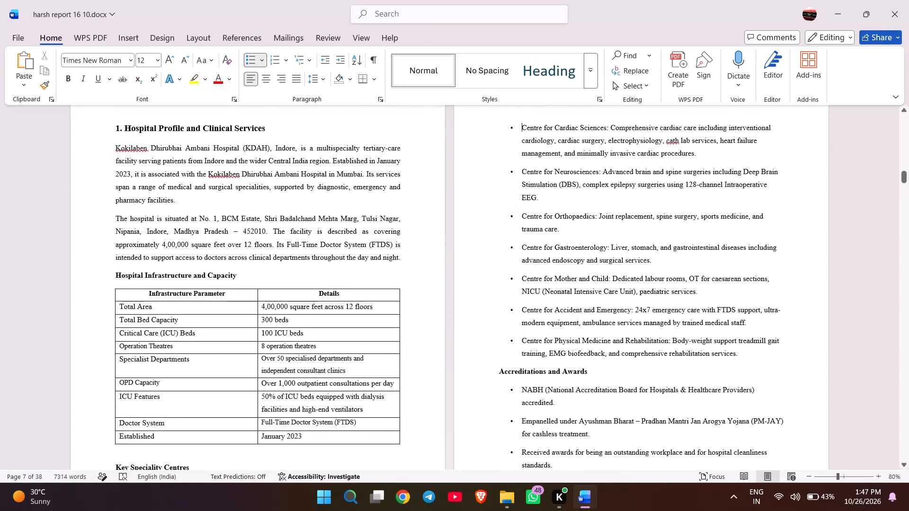
left_click_drag(534, 137, 757, 353)
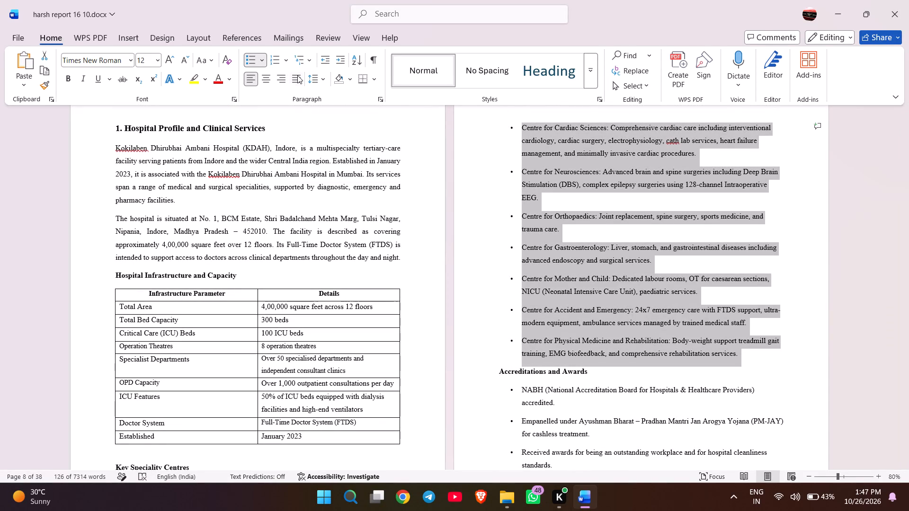
left_click(297, 75)
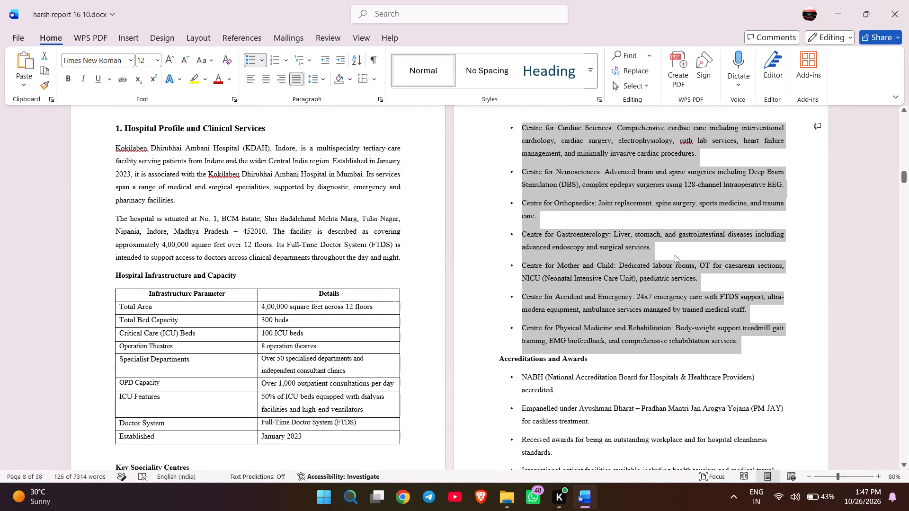
left_click(841, 295)
Justify the five bullet points under the "Accreditations and Awards" heading.
scroll(841, 295, "down", 2)
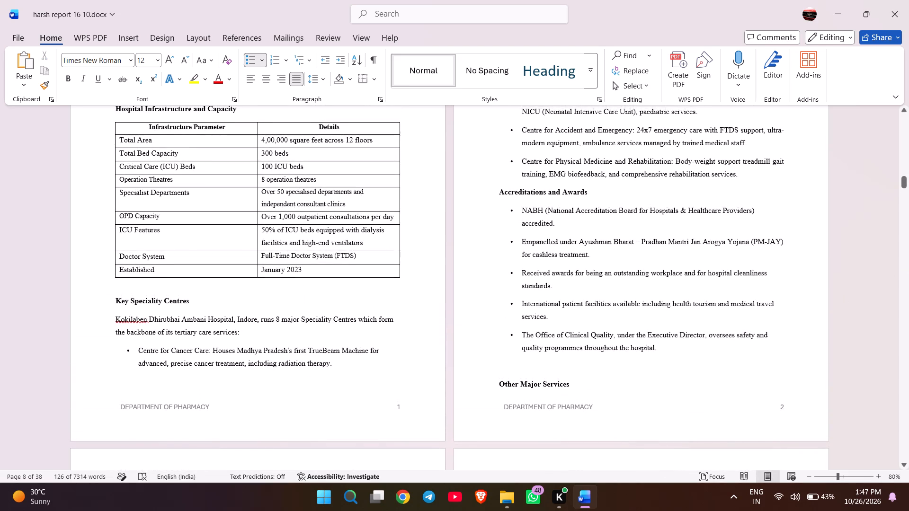
scroll(841, 295, "up", 2)
scroll(841, 295, "down", 1)
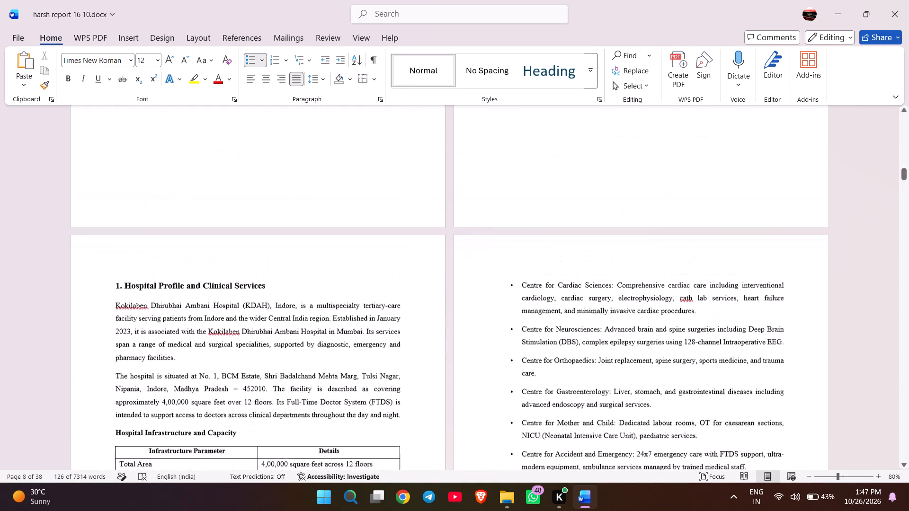
scroll(841, 295, "down", 1)
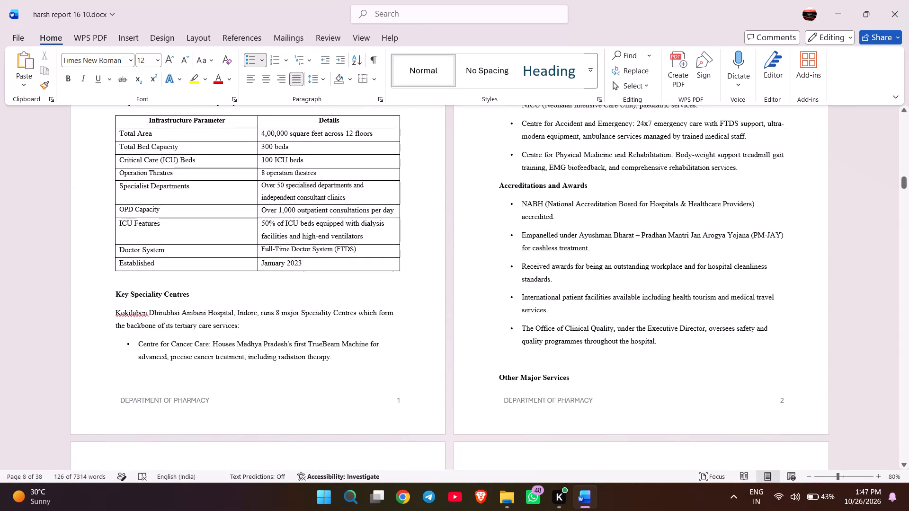
left_click_drag(522, 200, 659, 342)
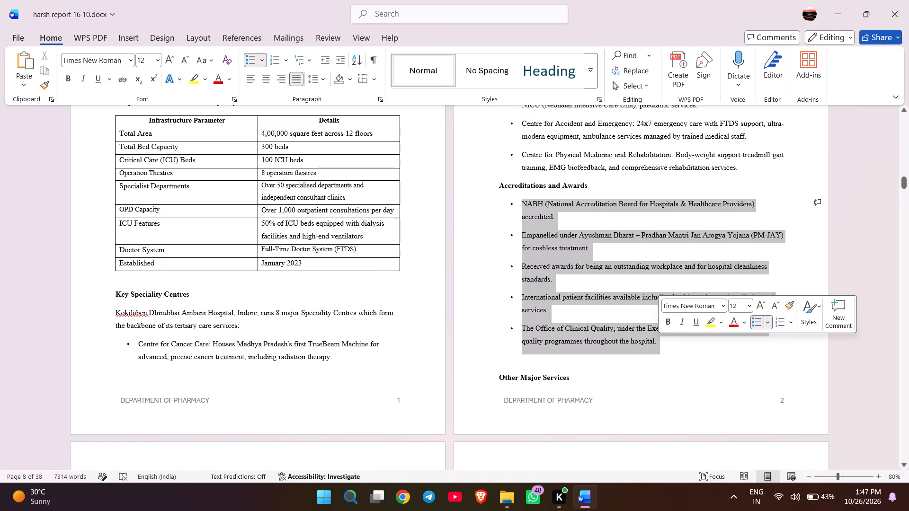
left_click(298, 79)
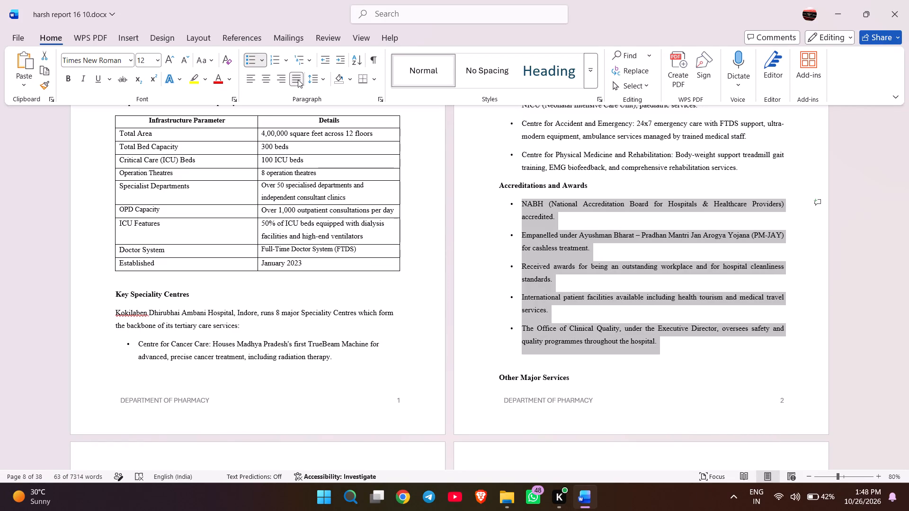
left_click(621, 259)
Check the alignment of the "Other Major Services" bullets and the two introductory paragraphs of section 2.
scroll(621, 259, "up", 3)
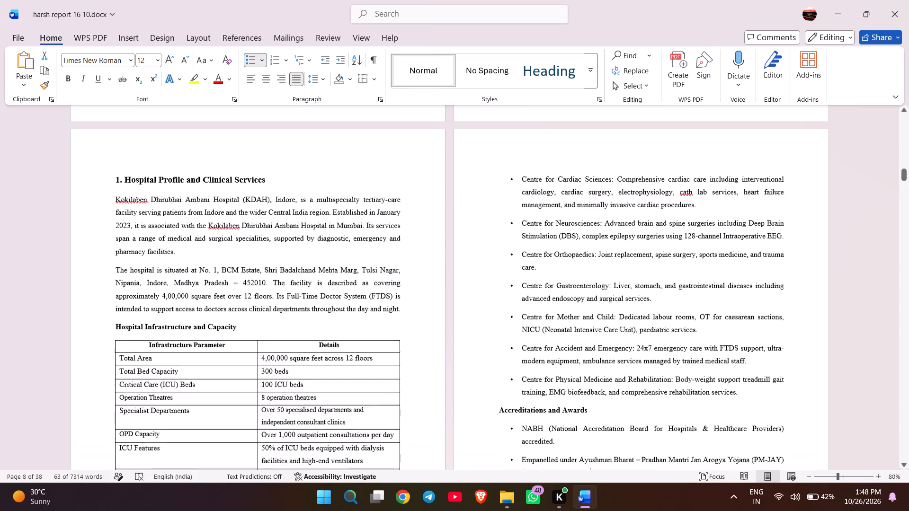
scroll(621, 259, "down", 4)
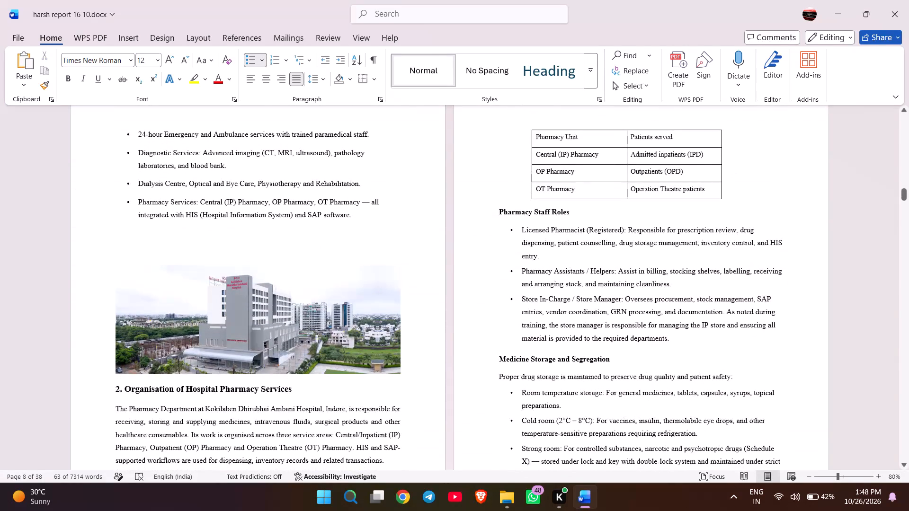
left_click_drag(137, 133, 359, 222)
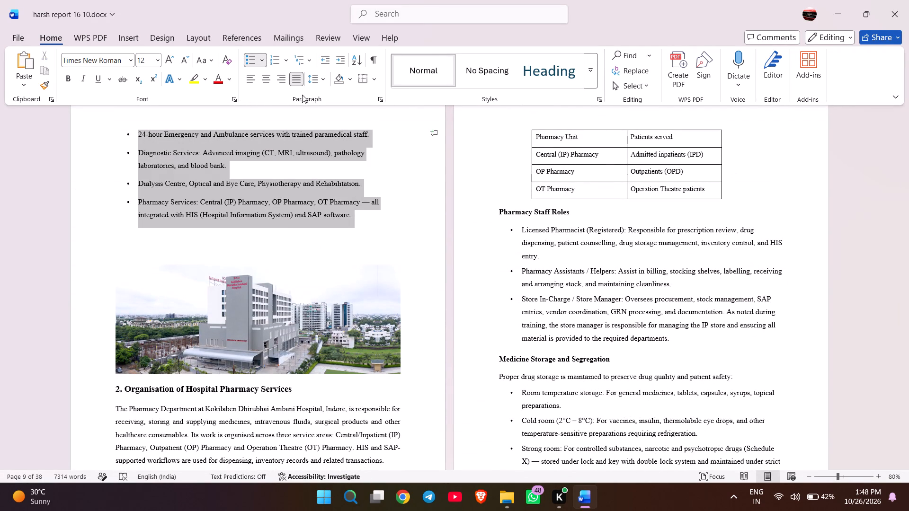
left_click(327, 186)
scroll(327, 186, "down", 2)
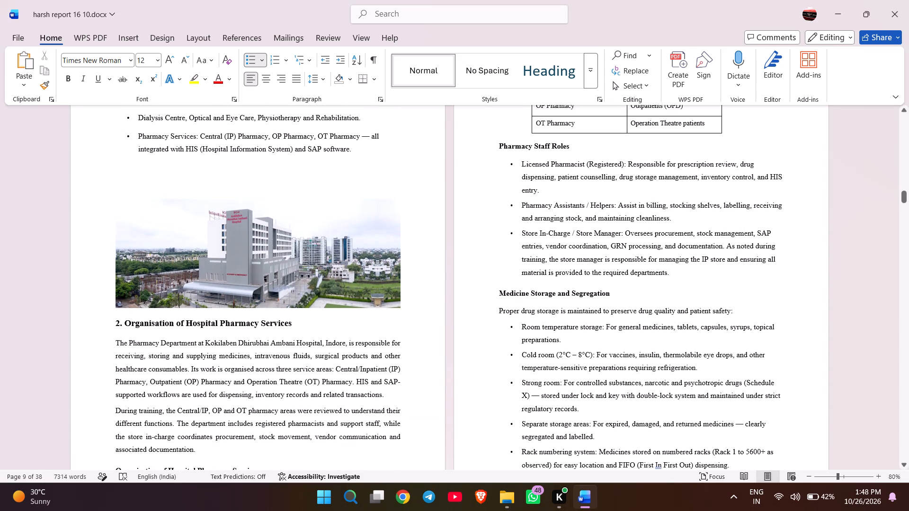
left_click_drag(116, 343, 231, 459)
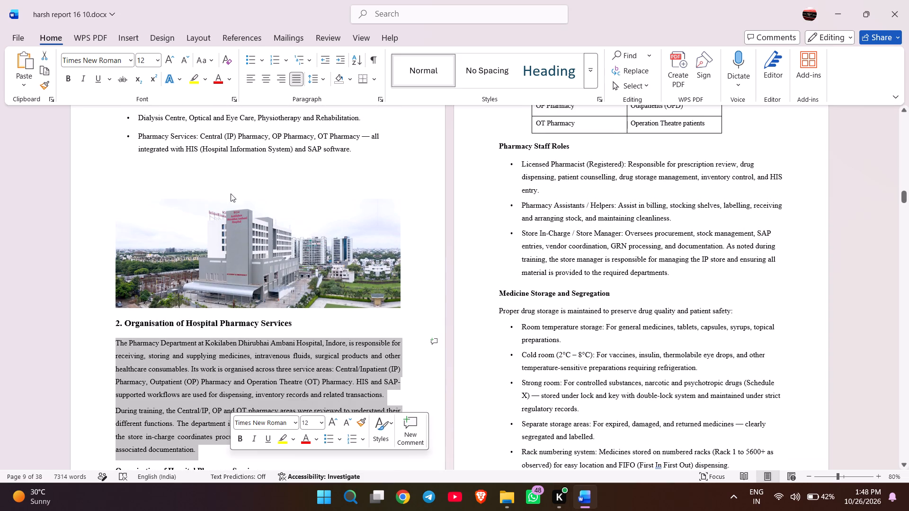
left_click(603, 250)
Justify the three bullet points under the "Pharmacy Staff Roles" heading.
scroll(603, 250, "down", 1)
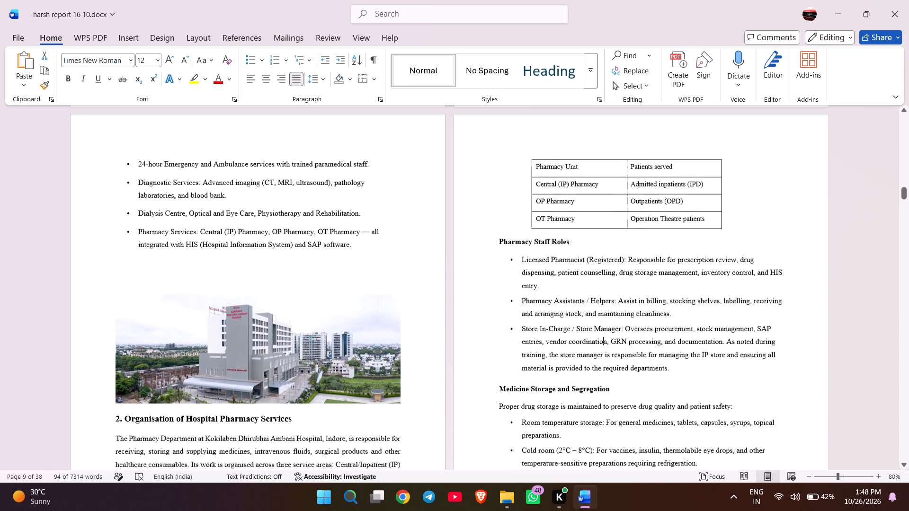
scroll(603, 250, "down", 1)
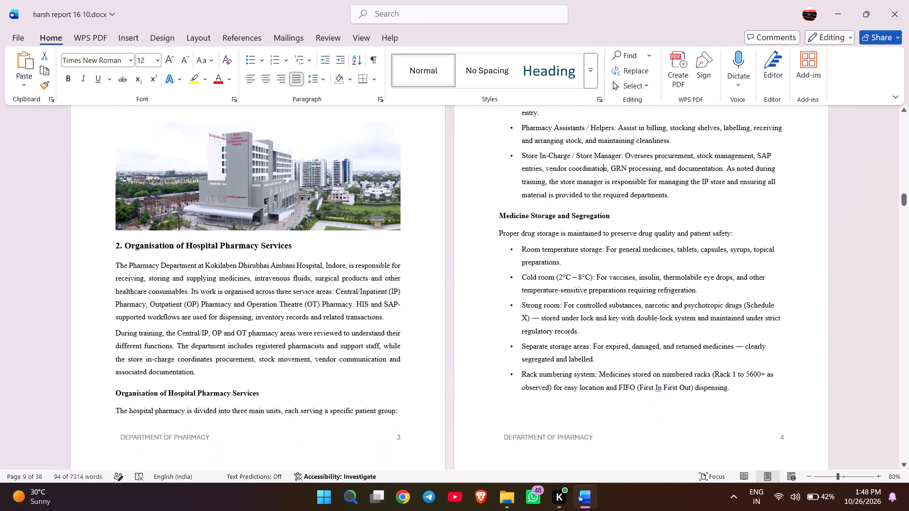
scroll(603, 250, "up", 1)
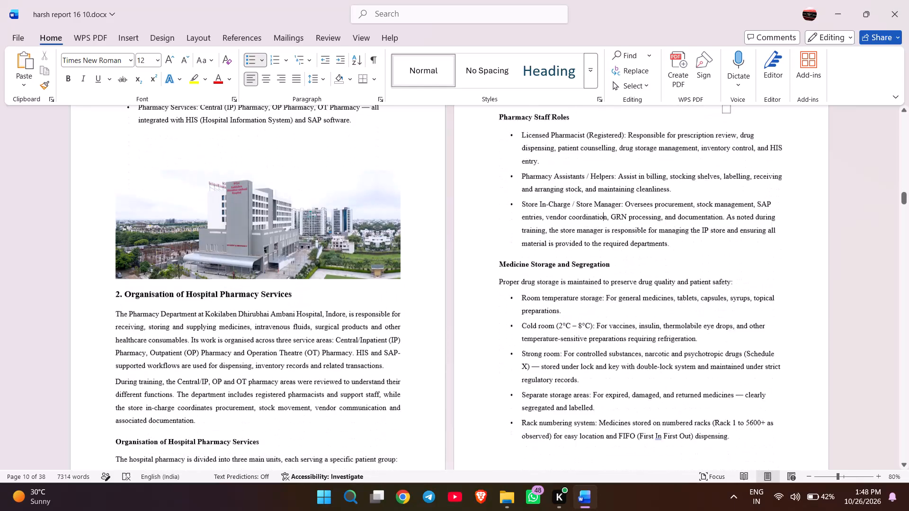
scroll(603, 250, "up", 1)
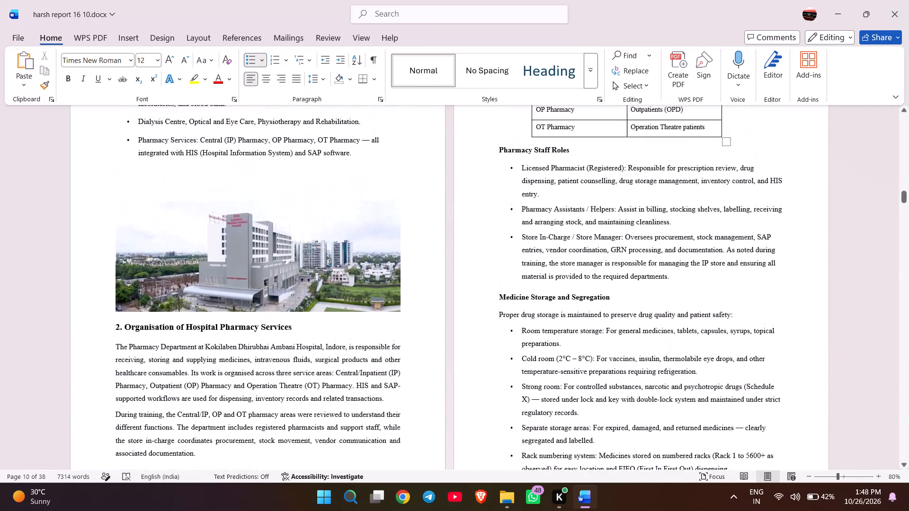
scroll(603, 250, "up", 1)
left_click_drag(518, 169, 531, 171)
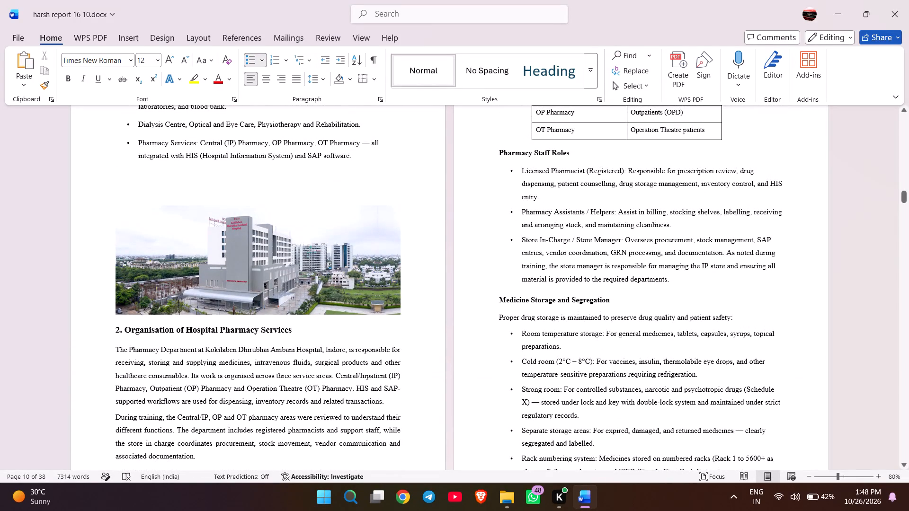
left_click_drag(531, 171, 673, 280)
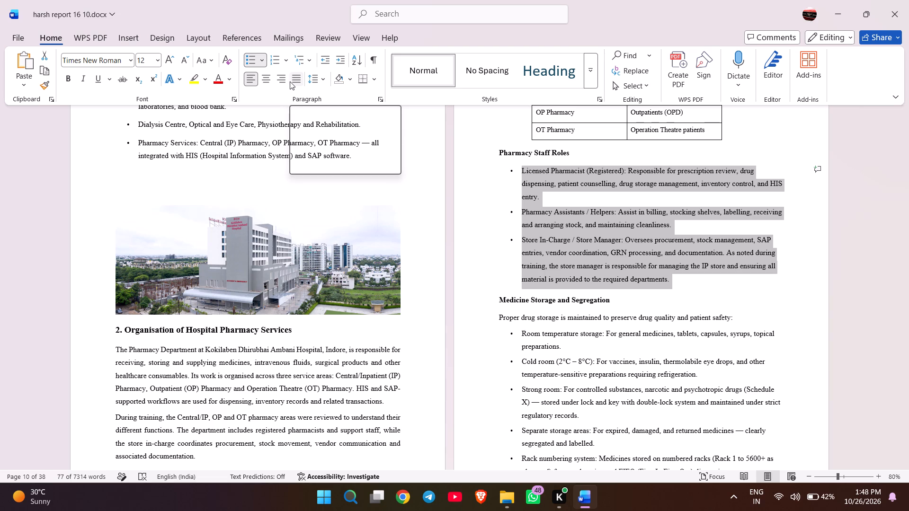
key("ctrl+j")
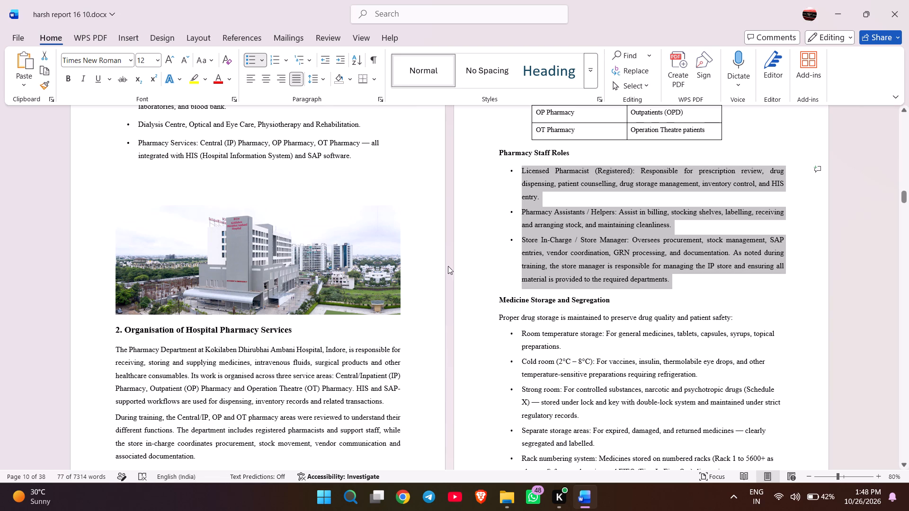
Justify the "Medicine Storage and Segregation" introductory line and its bullets, from room temperature storage through the rack numbering system.
scroll(544, 297, "down", 1)
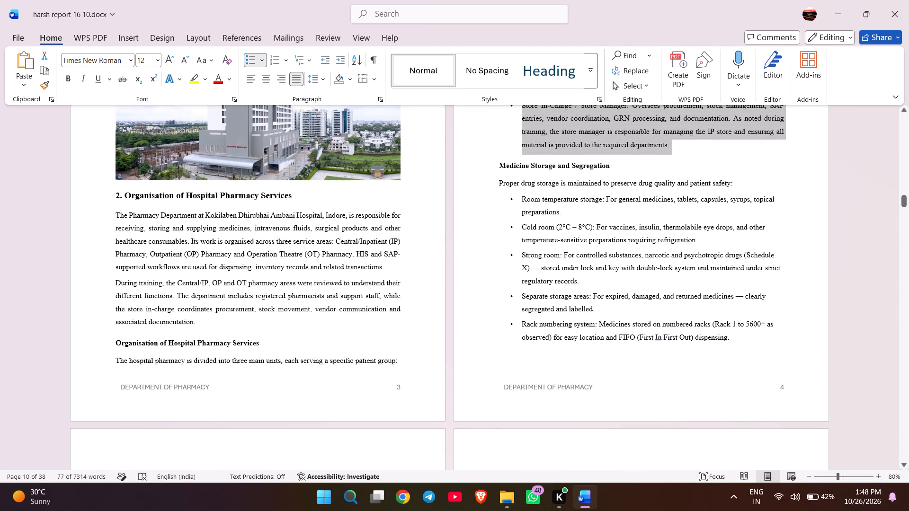
left_click_drag(494, 184, 732, 341)
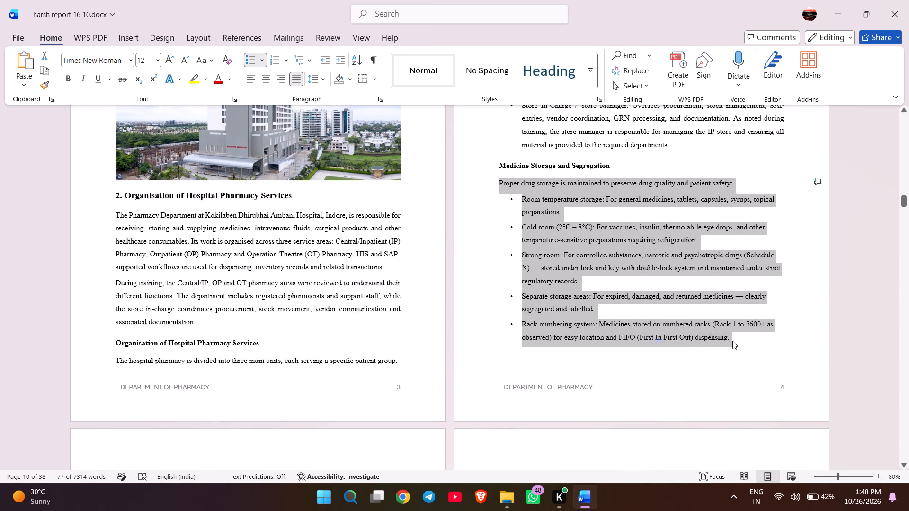
key("ctrl+j")
left_click(677, 326)
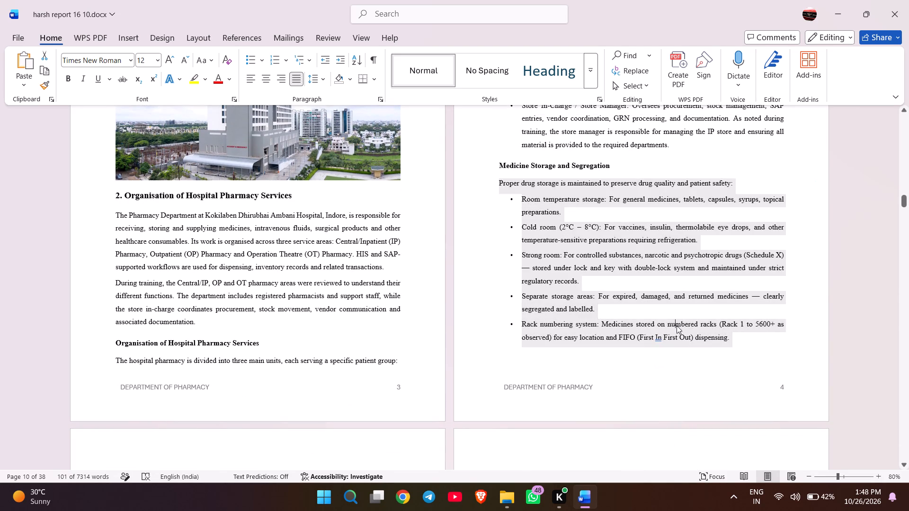
Justify the six bullet points under "Layout and Work Areas in the Central (IP) Pharmacy".
scroll(677, 326, "down", 1)
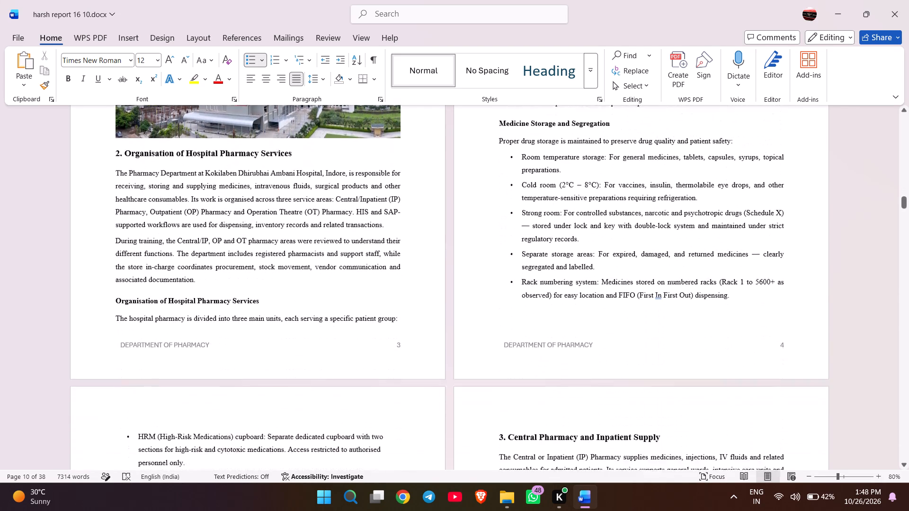
scroll(677, 326, "down", 1)
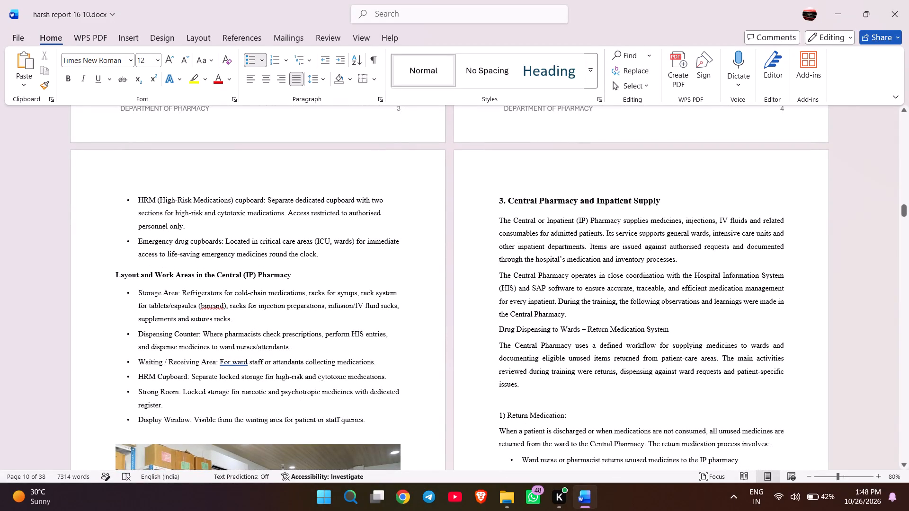
left_click_drag(137, 198, 319, 254)
scroll(319, 254, "down", 1)
left_click_drag(134, 184, 369, 316)
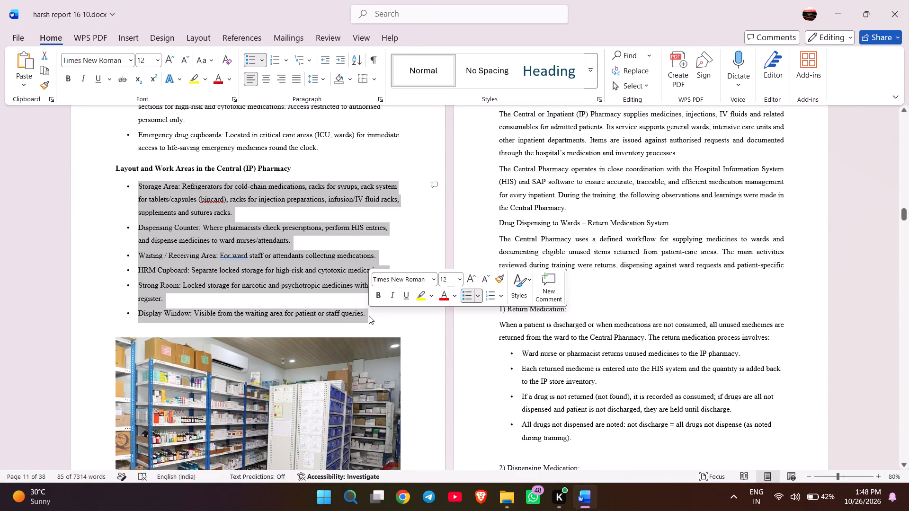
key("ctrl+j")
Check the alignment of the section 3 introductory paragraphs and the "Drug Dispensing to Wards – Return Medication System" paragraph.
scroll(369, 316, "down", 1)
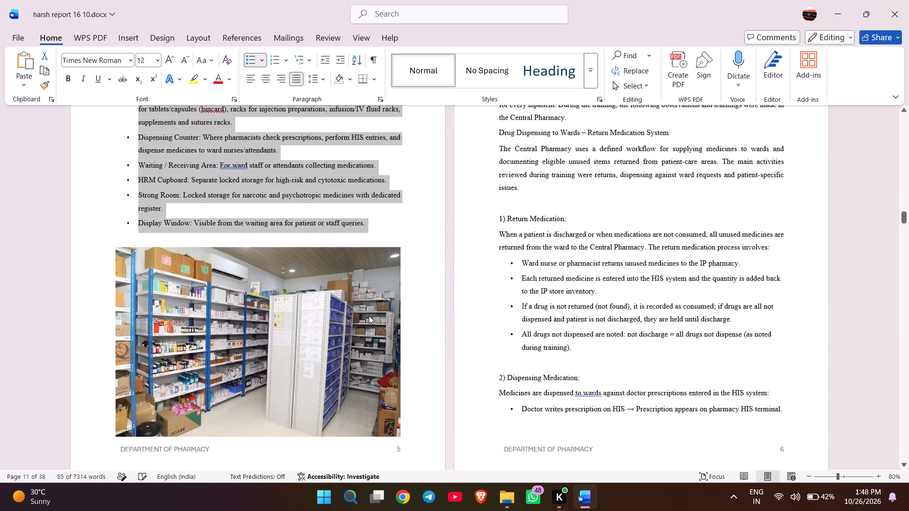
scroll(369, 316, "down", 1)
scroll(369, 316, "up", 1)
left_click(546, 258)
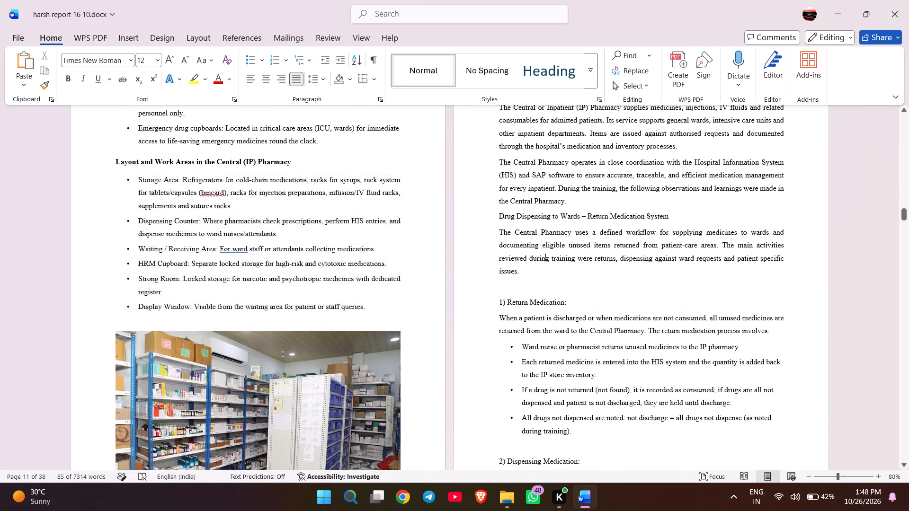
left_click(546, 258)
scroll(546, 258, "down", 1)
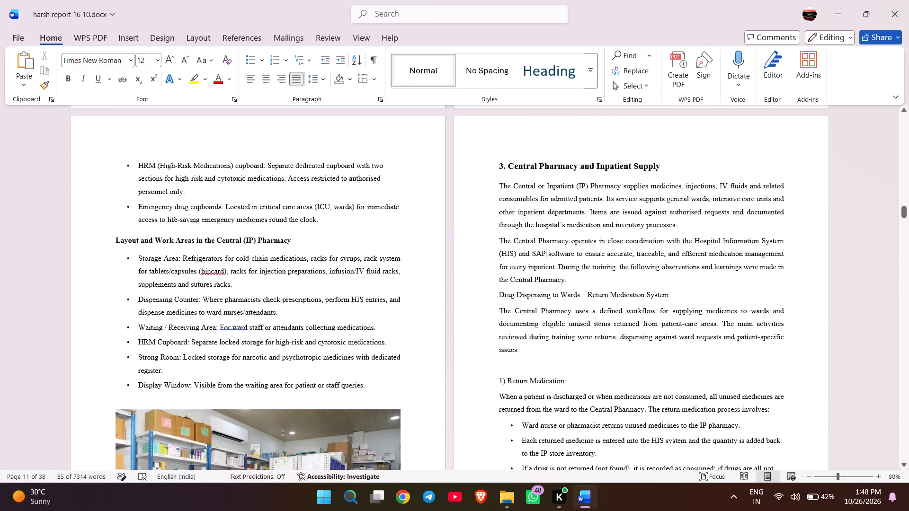
scroll(546, 258, "down", 1)
left_click(546, 258)
scroll(546, 258, "down", 1)
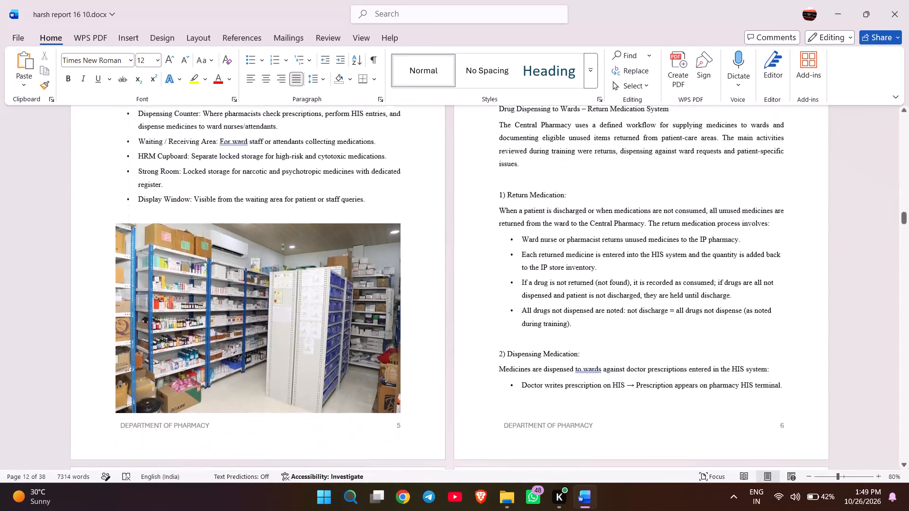
scroll(546, 258, "down", 1)
Justify the four bullet points under "1) Return Medication".
left_click(564, 284)
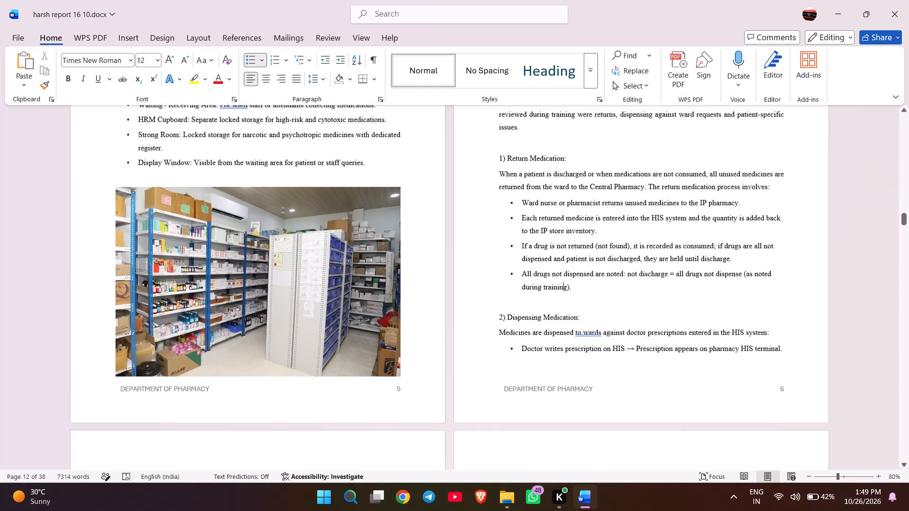
scroll(563, 270, "up", 1)
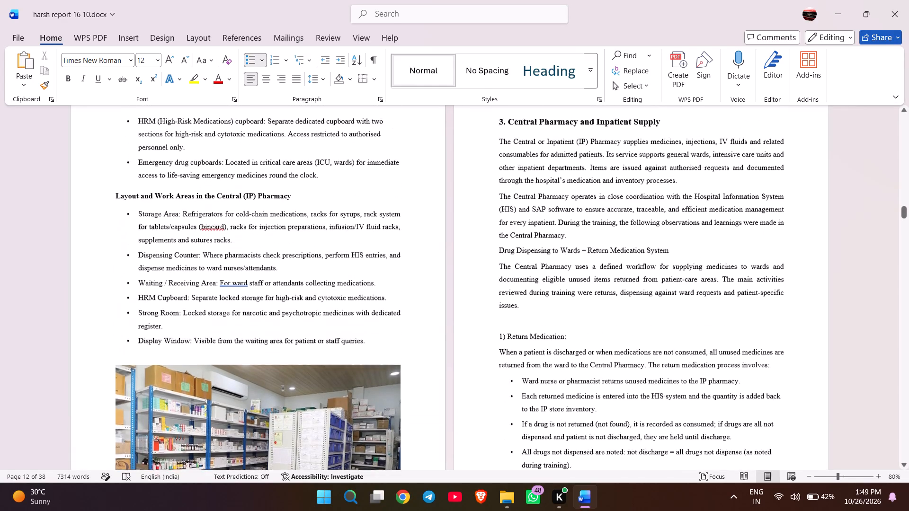
scroll(563, 270, "up", 1)
scroll(563, 270, "down", 2)
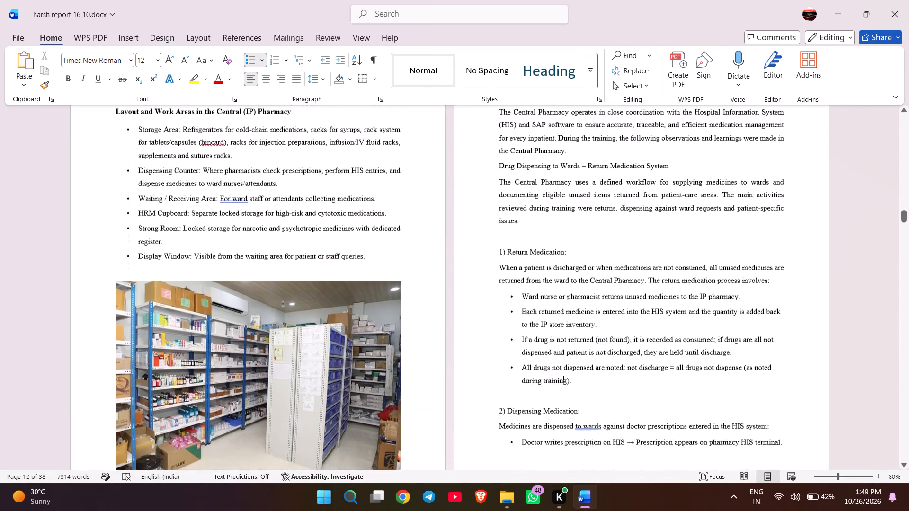
scroll(563, 270, "down", 1)
left_click_drag(521, 242, 615, 343)
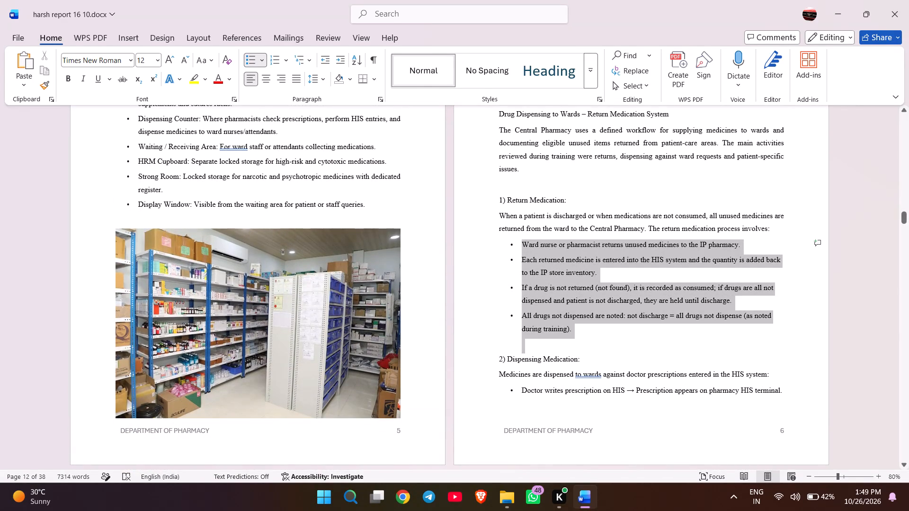
left_click_drag(615, 343, 615, 344)
key("ctrl+j")
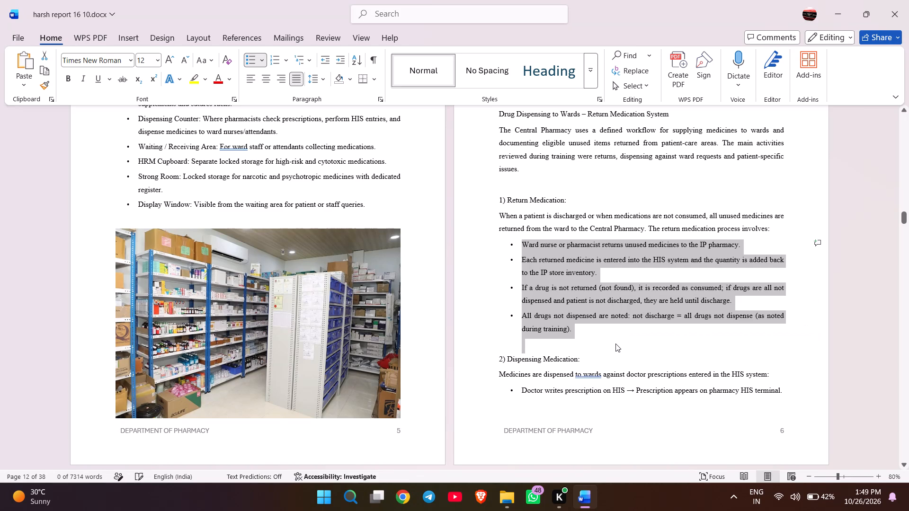
Justify the "2) Dispensing Medication" bullets from "Pharmacist checks the prescription" through the "Fill → Check" bullet.
scroll(615, 344, "down", 1)
left_click(519, 266)
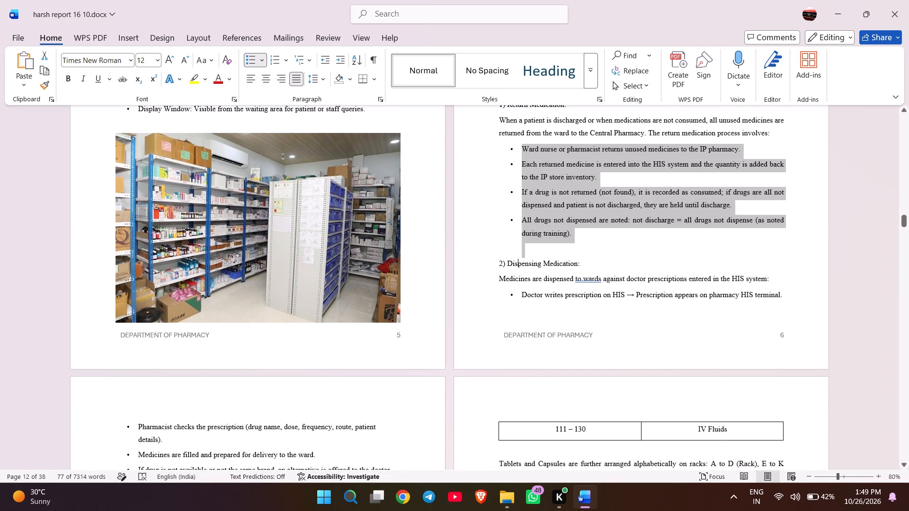
scroll(519, 266, "down", 3)
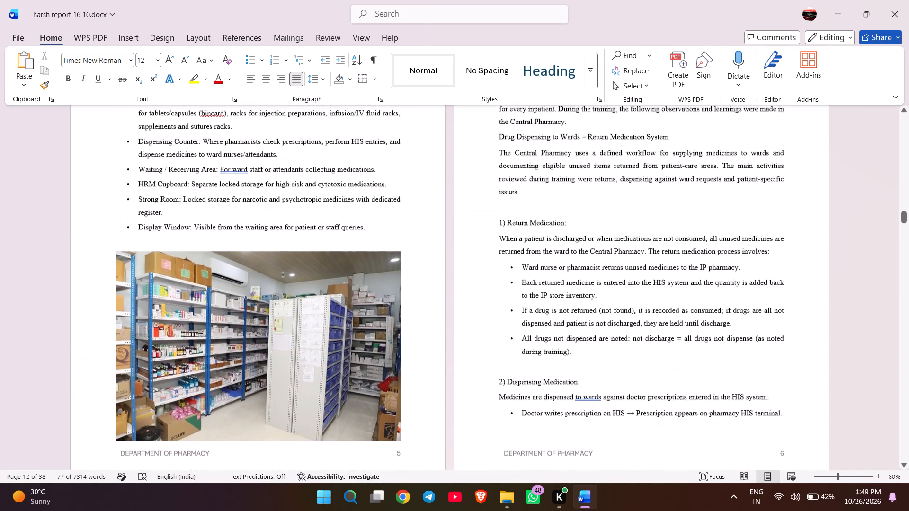
scroll(519, 266, "down", 1)
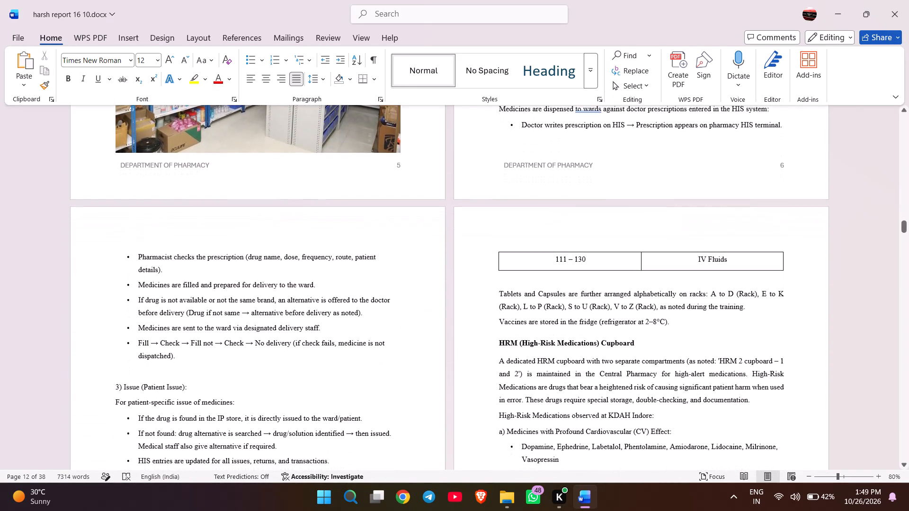
left_click_drag(139, 256, 147, 267)
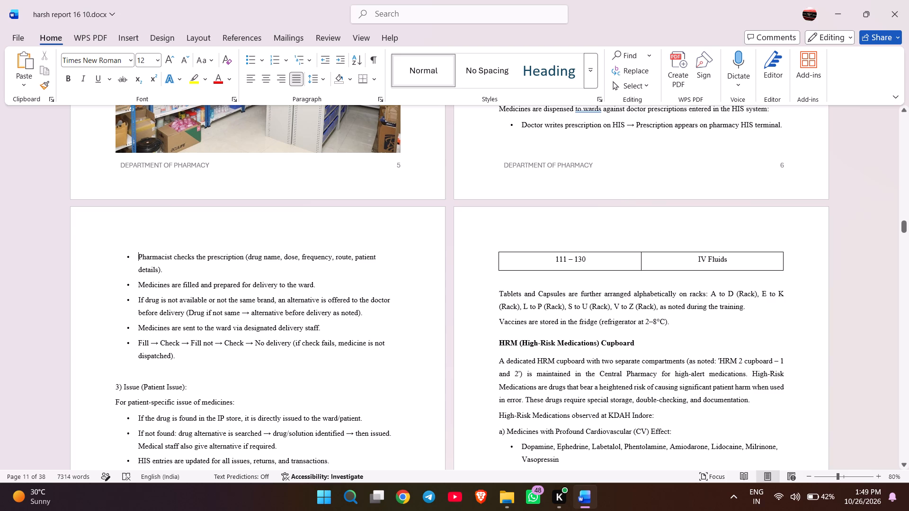
left_click_drag(147, 267, 186, 361)
key("ctrl+j")
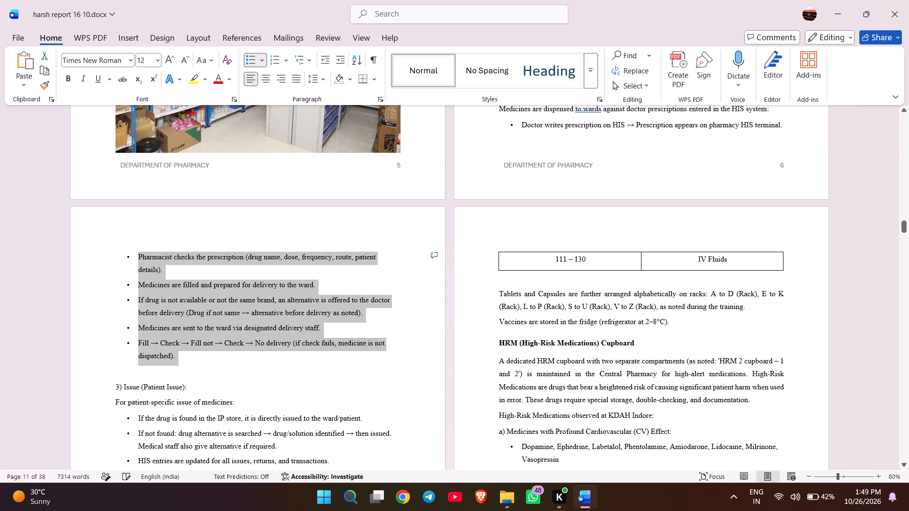
left_click(294, 333)
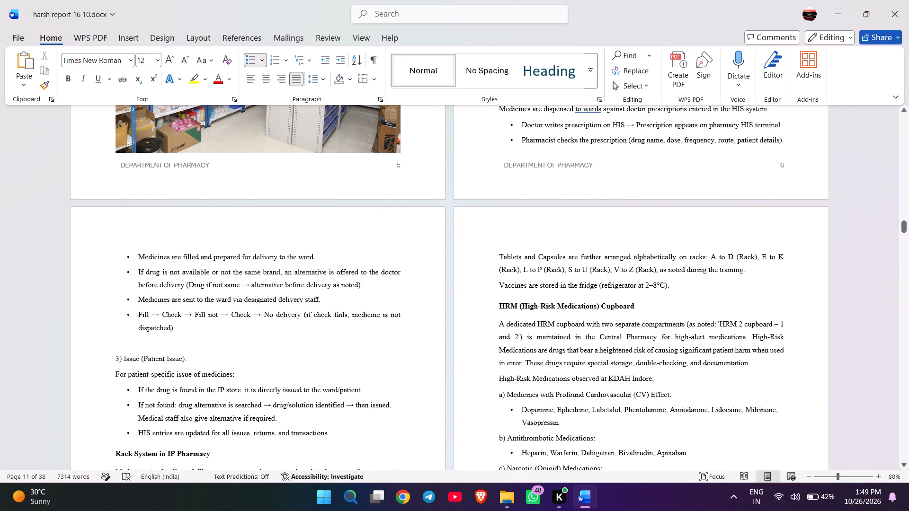
Review the text alignment from the return and dispensing medication bullets through the patient issue, rack system and HRM cupboard sections.
scroll(458, 182, "up", 2)
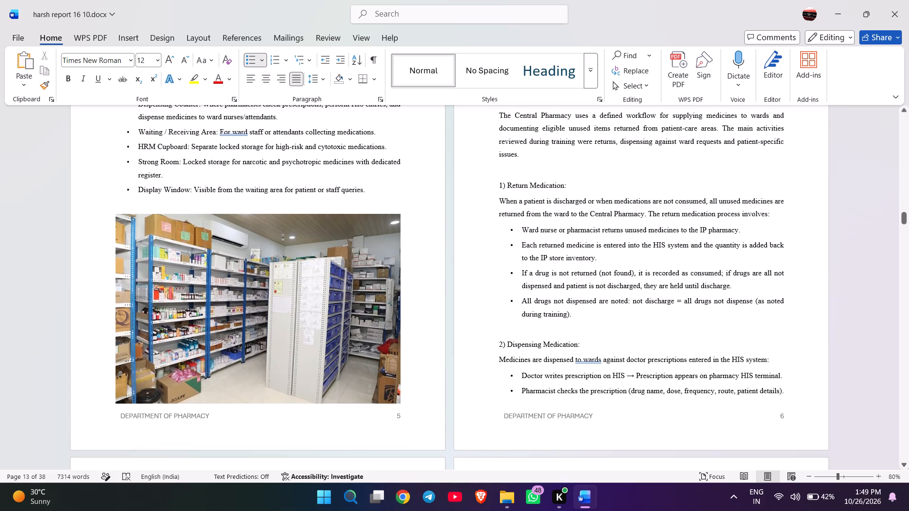
left_click(604, 271)
left_click(594, 387)
scroll(594, 387, "down", 5)
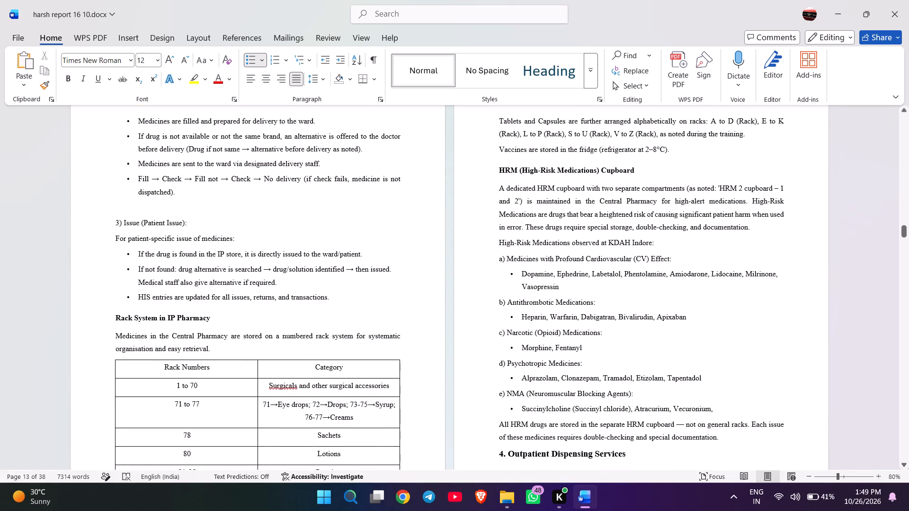
scroll(115, 231, "up", 1)
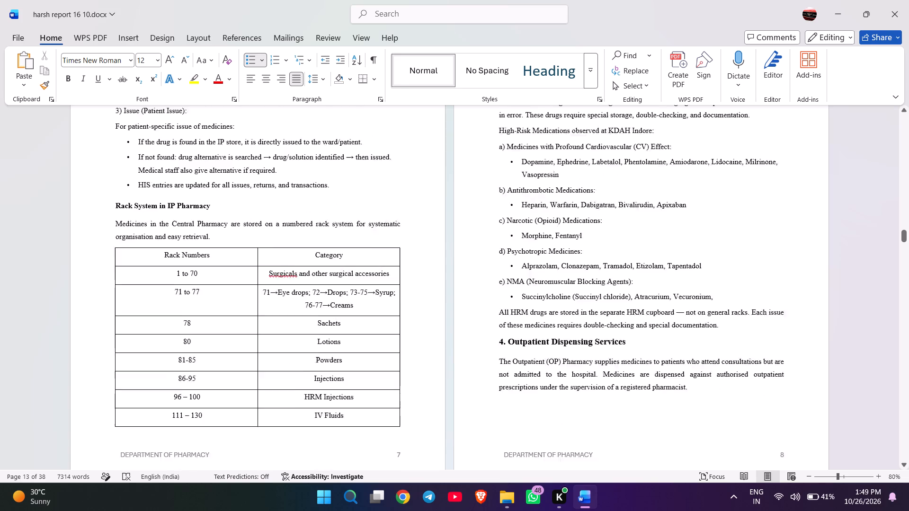
scroll(115, 231, "up", 1)
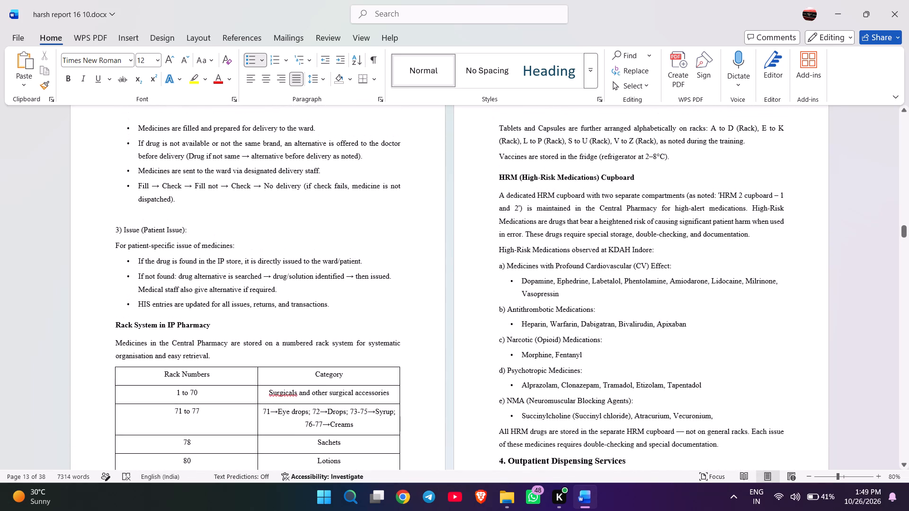
scroll(115, 231, "up", 1)
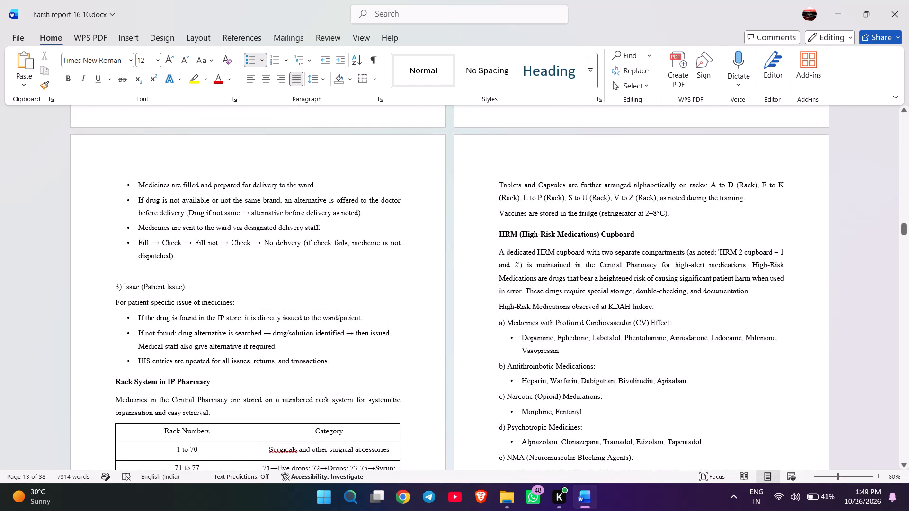
scroll(567, 227, "down", 1)
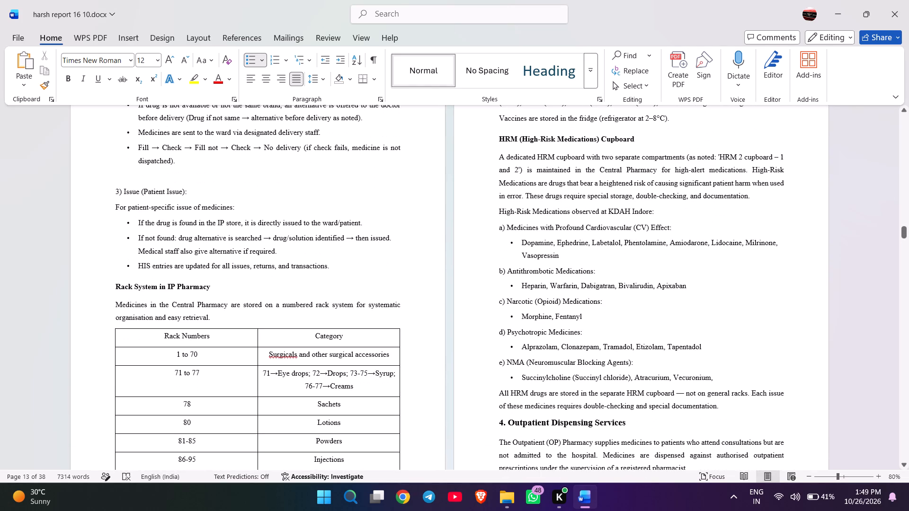
Justify all text under "HRM (High-Risk Medications) Cupboard", from the opening paragraph through the closing storage note.
left_click_drag(496, 157, 722, 377)
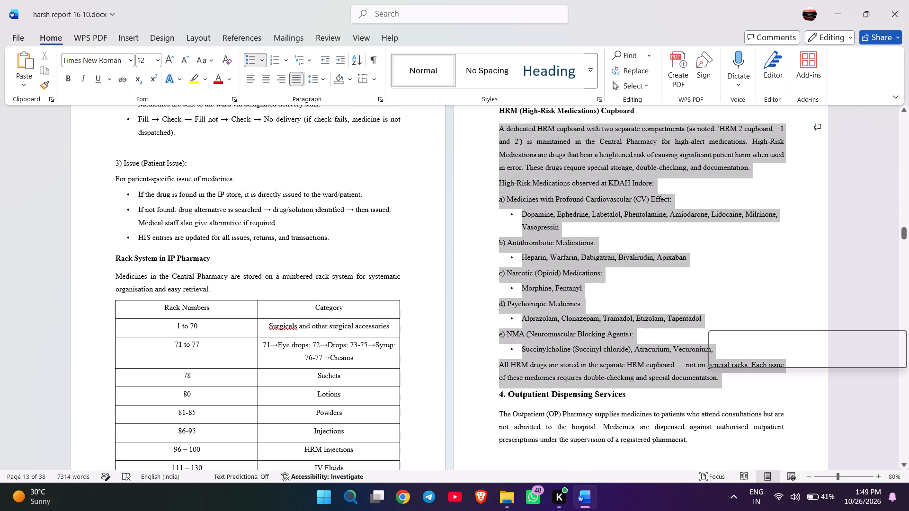
key("ctrl+j")
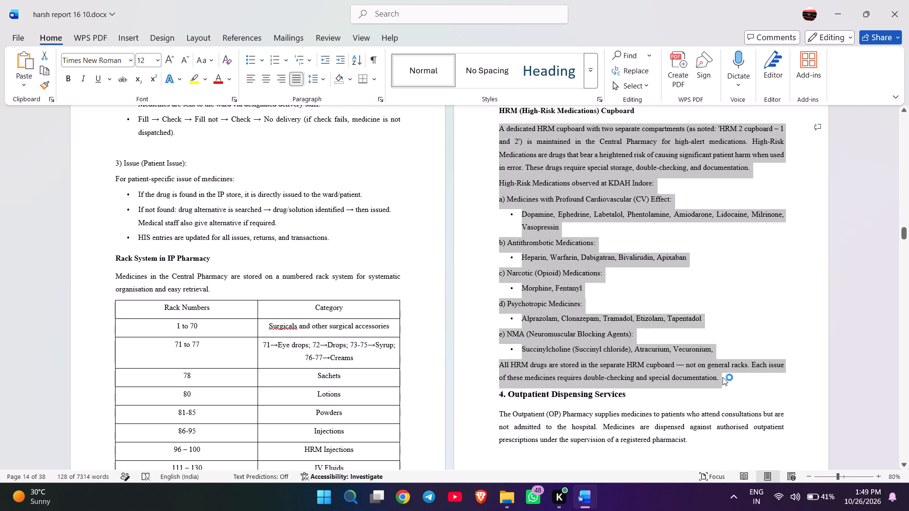
left_click(722, 377)
Review the alignment of section 4, including the stock status paragraph and near-expiry bullets, and on through the Operation Theatre Pharmacy section.
scroll(722, 377, "down", 1)
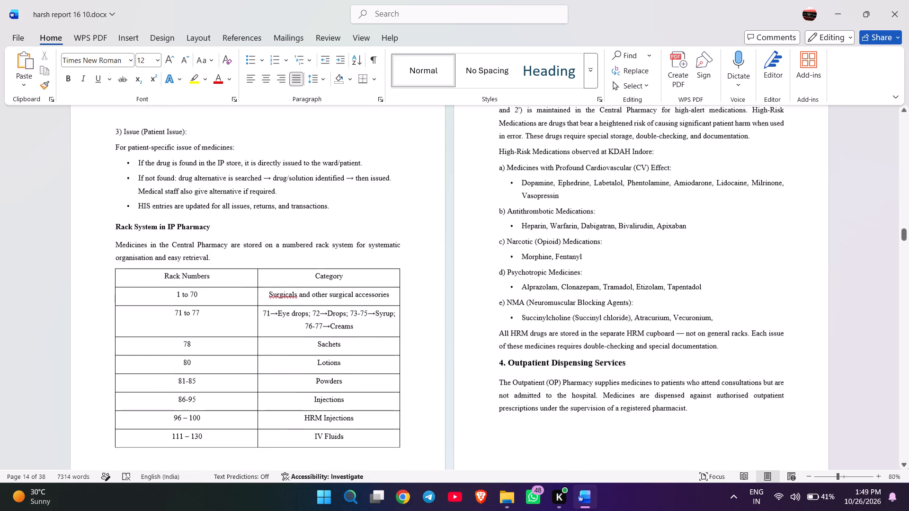
scroll(722, 377, "down", 1)
scroll(563, 364, "down", 3)
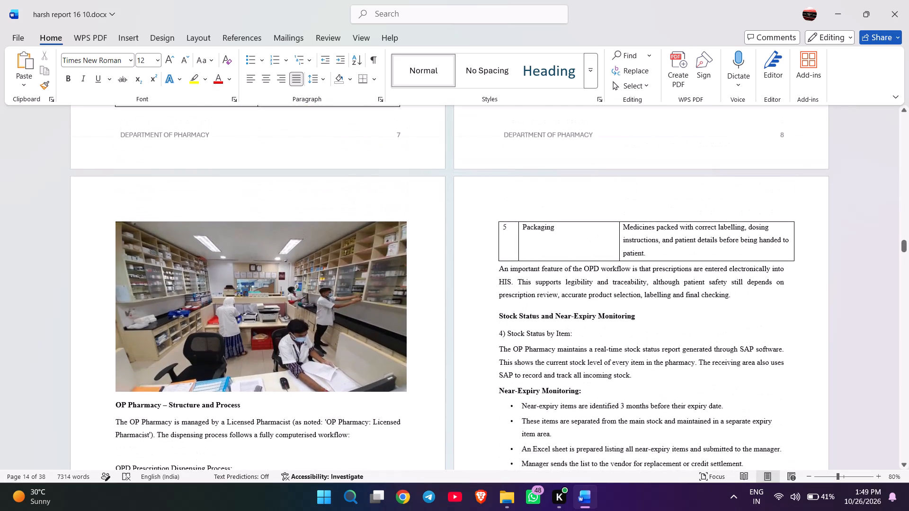
scroll(563, 364, "down", 2)
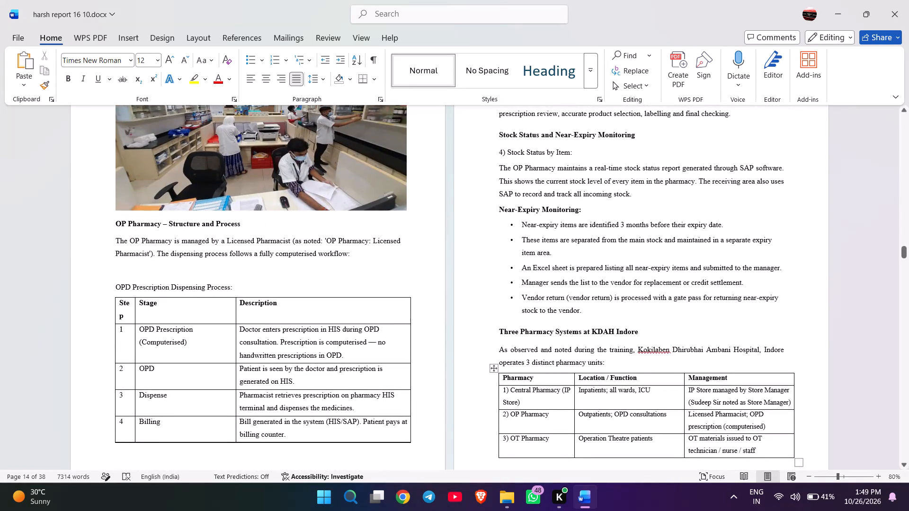
left_click(528, 180)
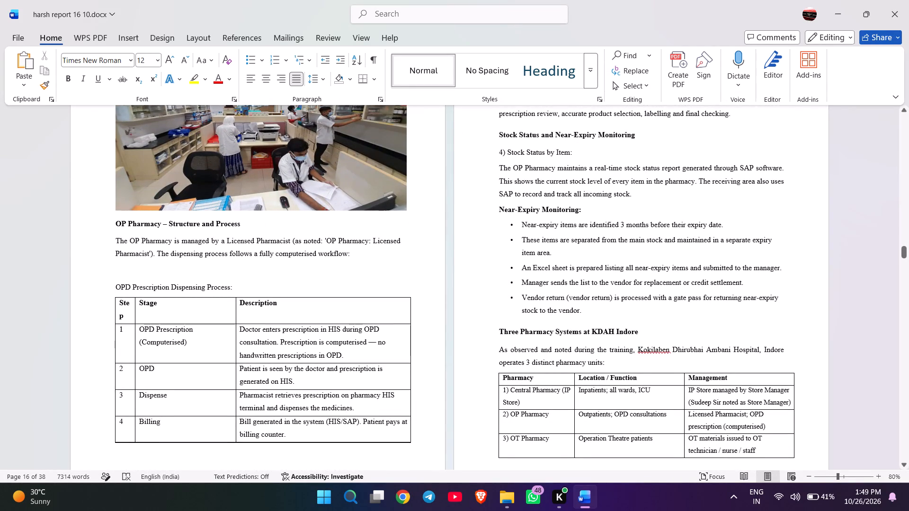
left_click(559, 247)
scroll(559, 247, "down", 3)
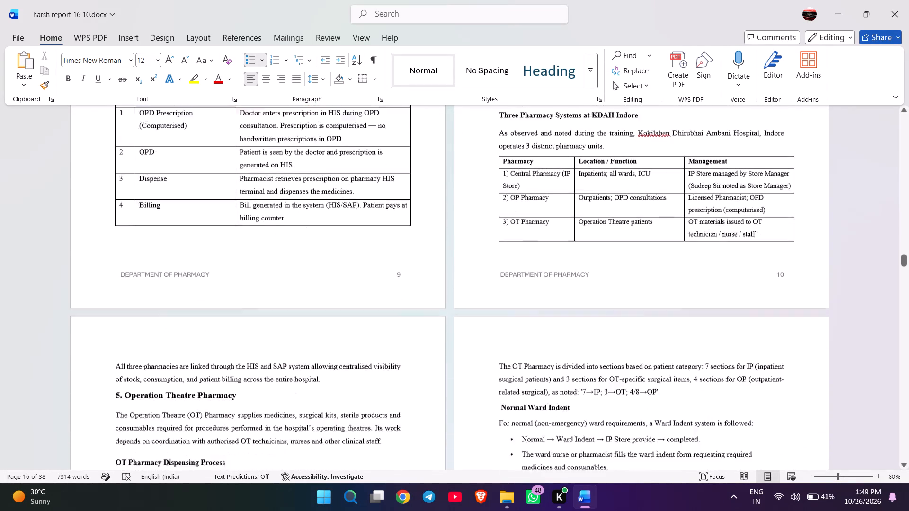
scroll(559, 247, "down", 3)
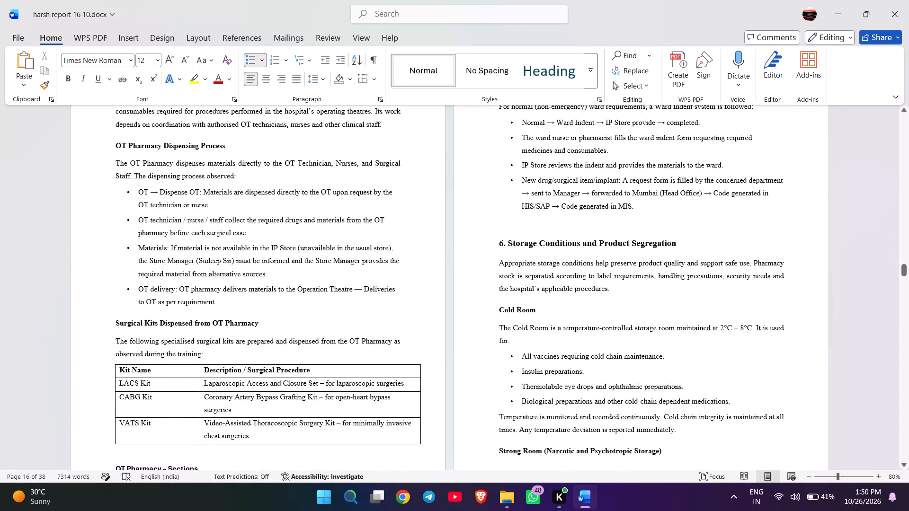
Justify the introductory paragraph and four bullet points under "OT Pharmacy Dispensing Process".
scroll(129, 182, "up", 1)
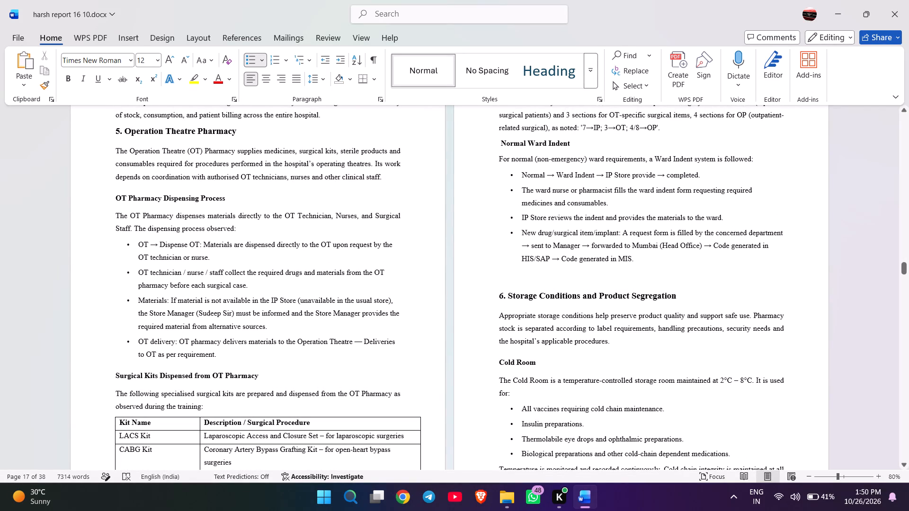
left_click_drag(116, 210, 161, 287)
left_click(161, 287)
left_click_drag(112, 217, 217, 357)
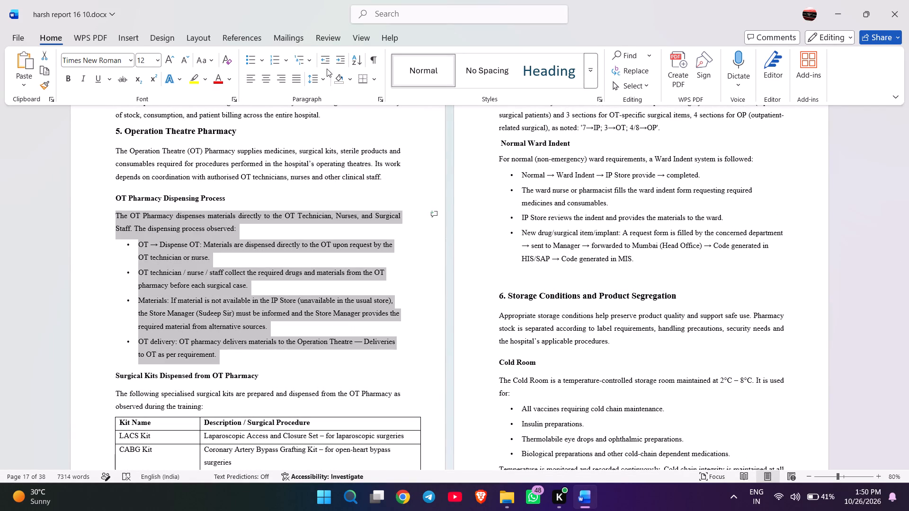
left_click(296, 77)
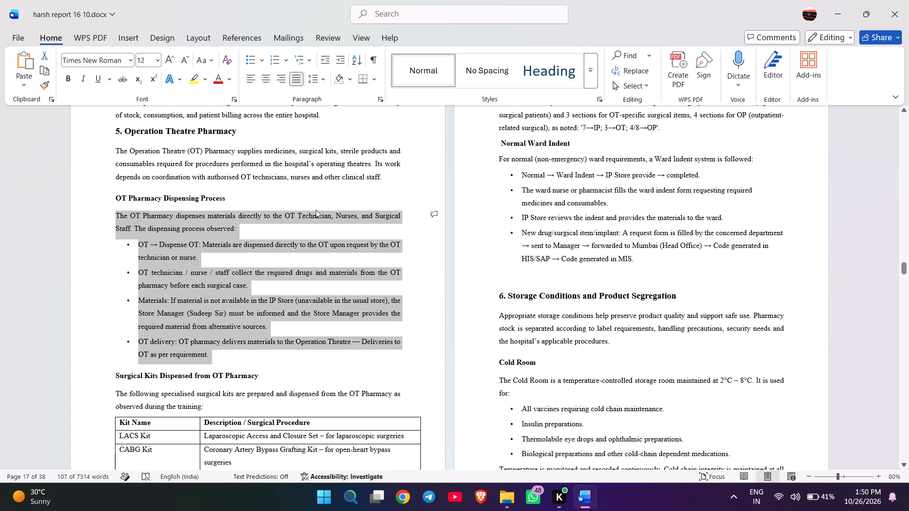
left_click(342, 273)
scroll(342, 273, "up", 1)
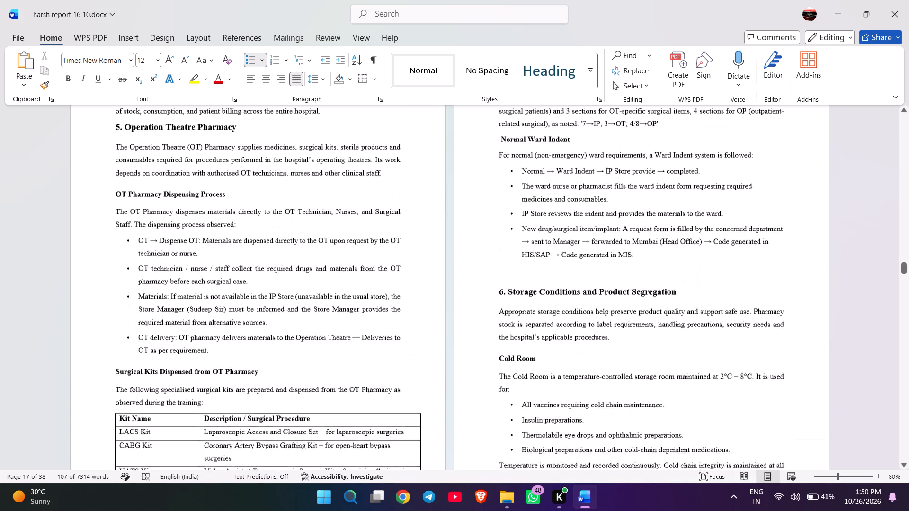
Justify the introductory sentence and four bullet points under "Normal Ward Indent".
scroll(342, 273, "up", 1)
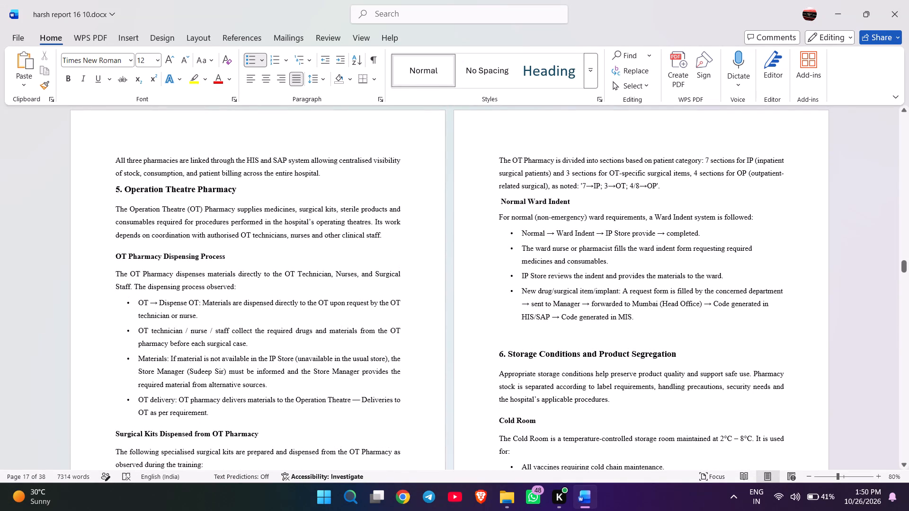
left_click_drag(496, 218, 654, 329)
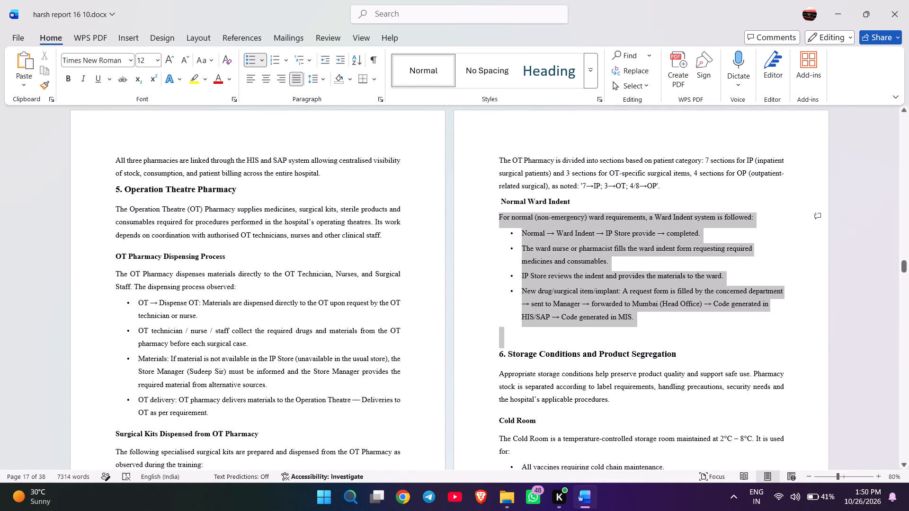
left_click_drag(654, 329, 641, 317)
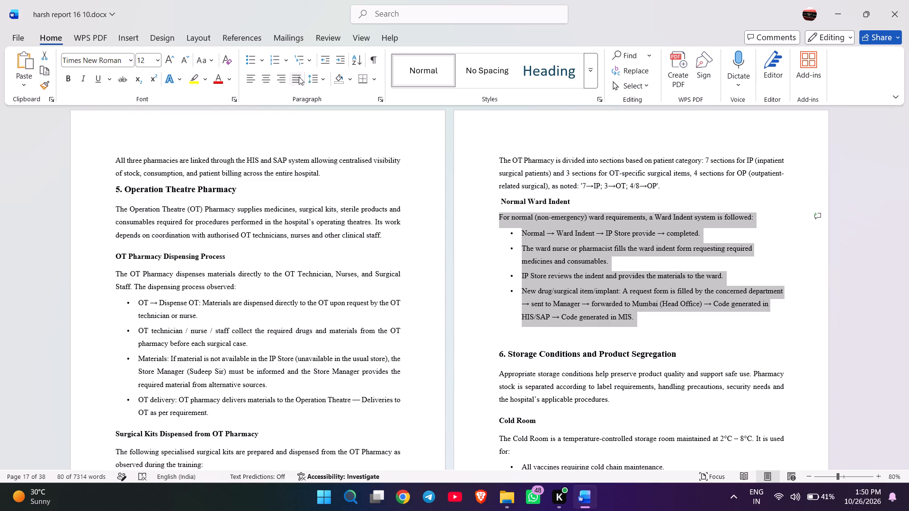
left_click(298, 78)
left_click(526, 308)
Justify the text under "Cold Room", from the introductory sentence and four bullets through the closing temperature monitoring paragraph.
scroll(526, 308, "down", 1)
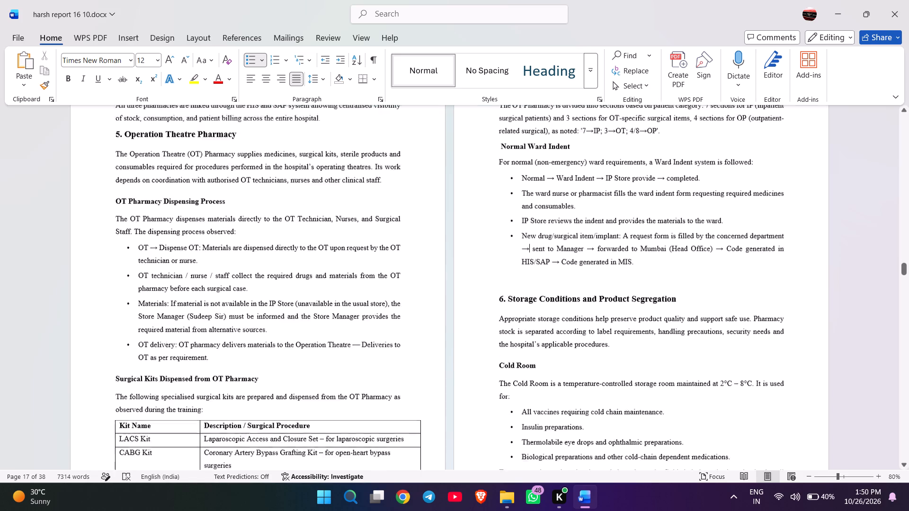
scroll(526, 308, "down", 3)
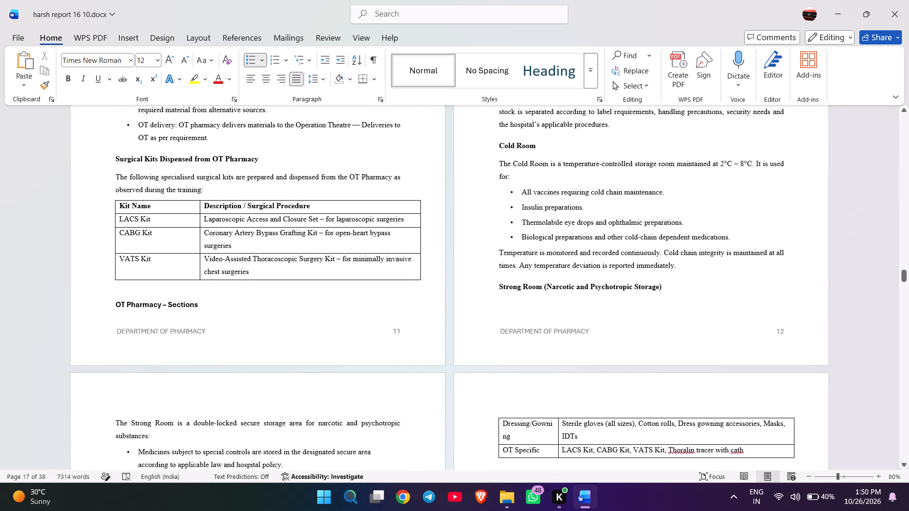
left_click_drag(499, 162, 677, 265)
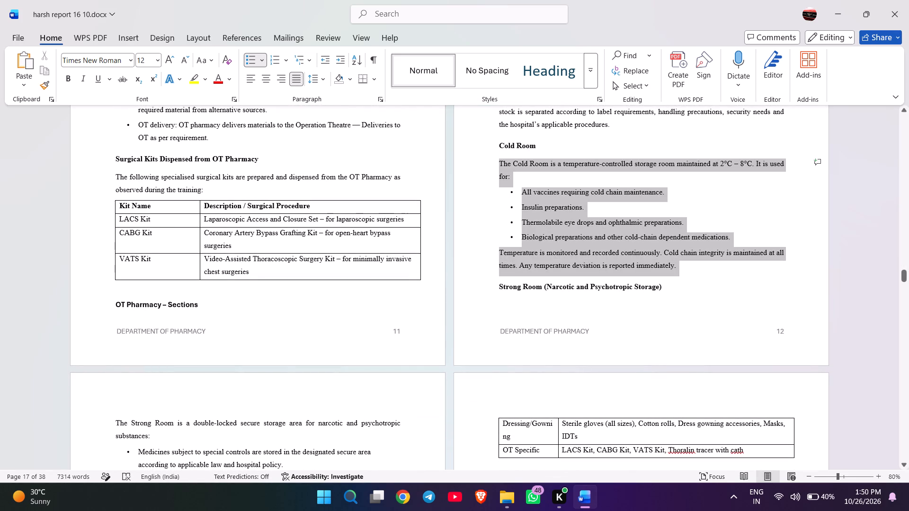
left_click_drag(677, 265, 677, 267)
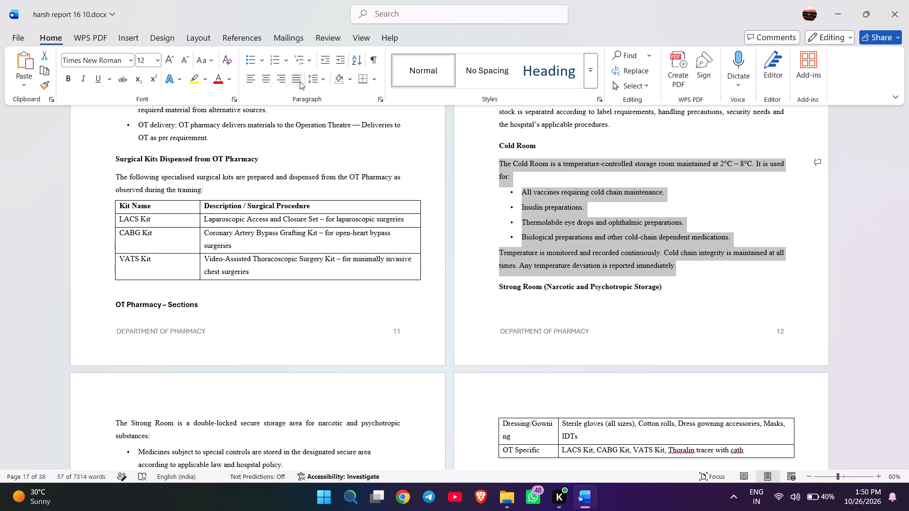
left_click(300, 81)
left_click(507, 323)
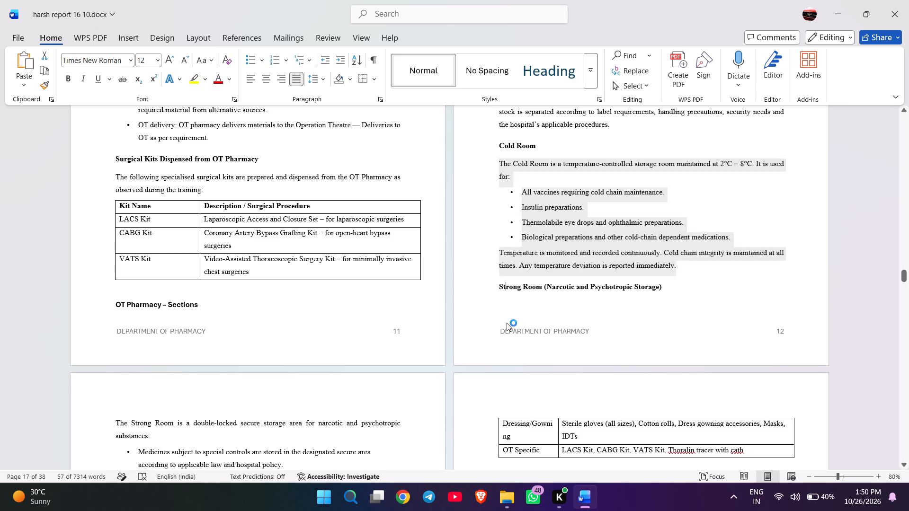
Justify the introductory line and four bullet points under "Expiry Date Monitoring" in section 7.
scroll(507, 323, "down", 2)
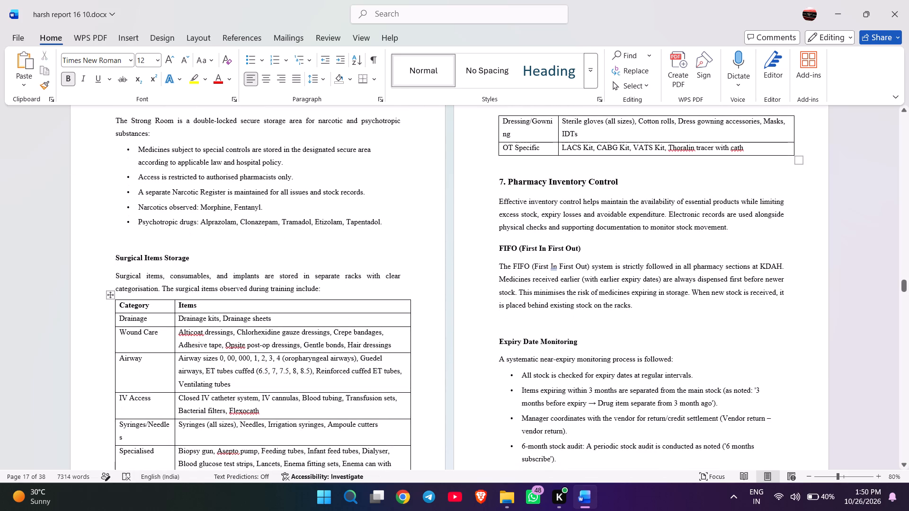
scroll(341, 301, "down", 1)
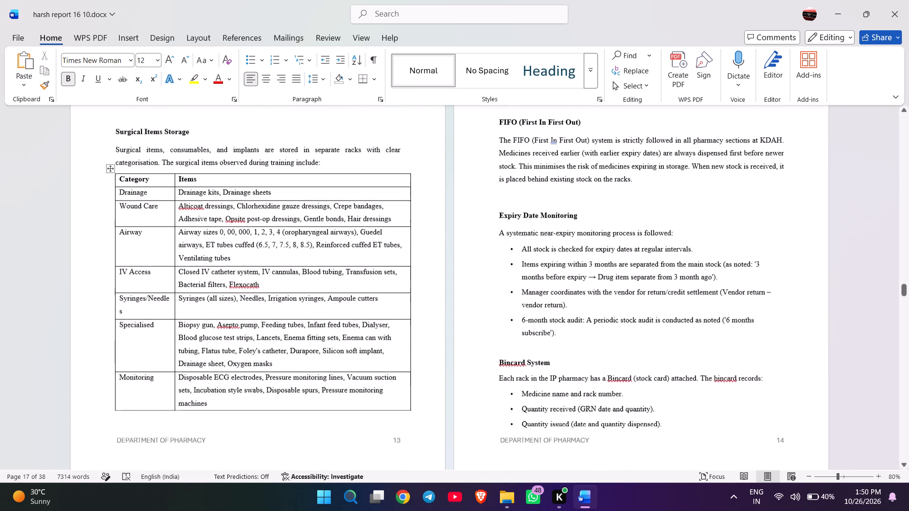
scroll(341, 301, "down", 2)
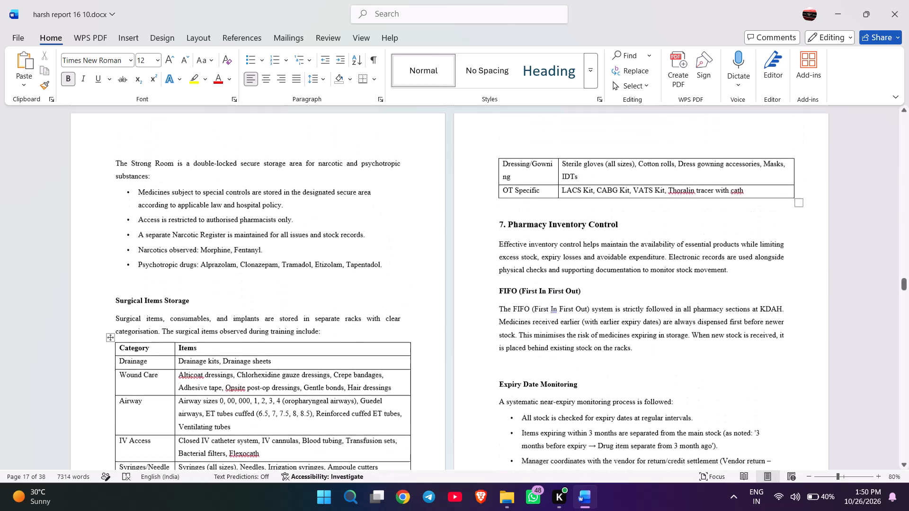
scroll(341, 301, "down", 1)
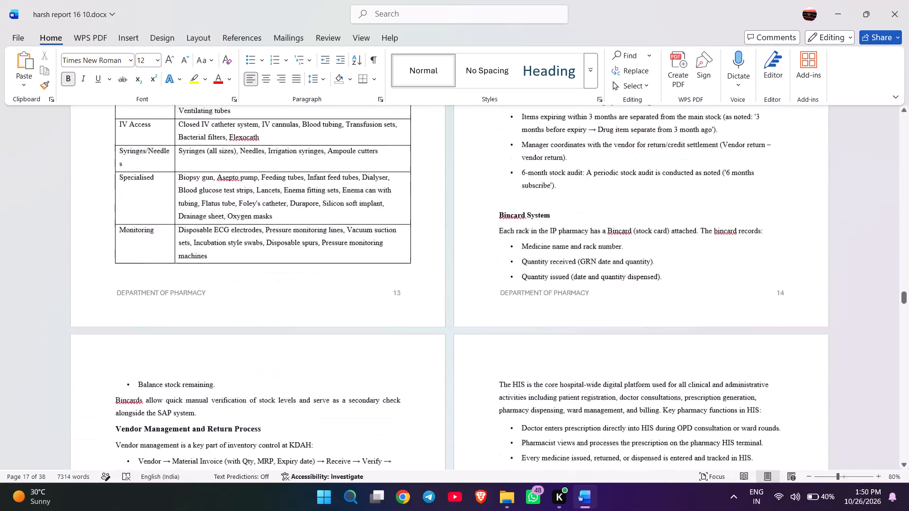
scroll(341, 301, "down", 1)
scroll(308, 286, "up", 1)
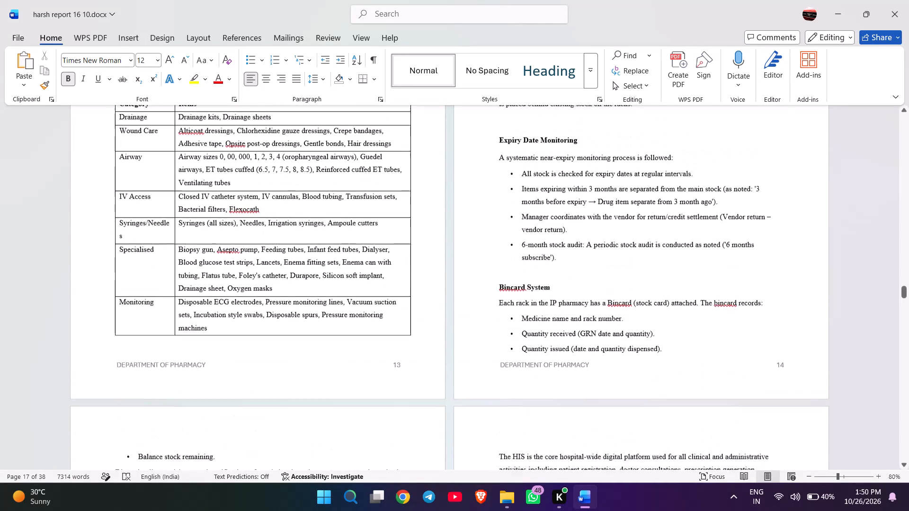
scroll(308, 286, "up", 1)
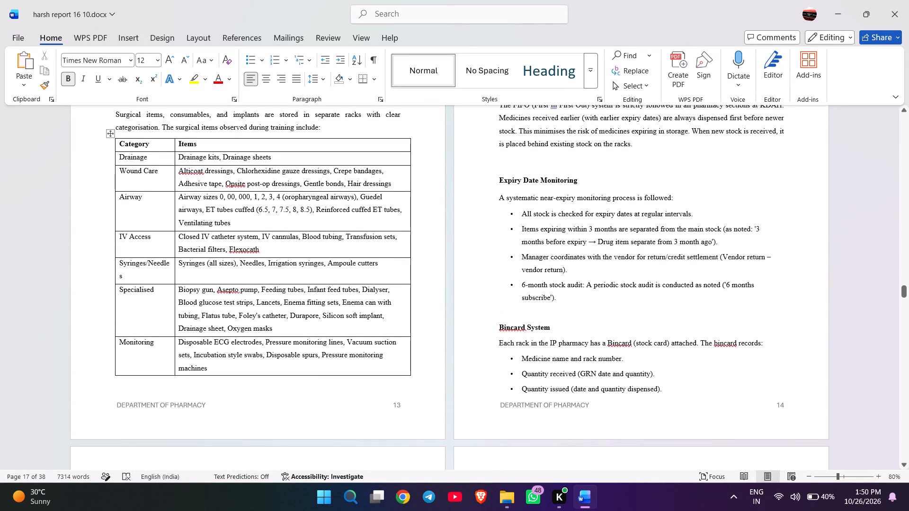
left_click_drag(497, 199, 574, 302)
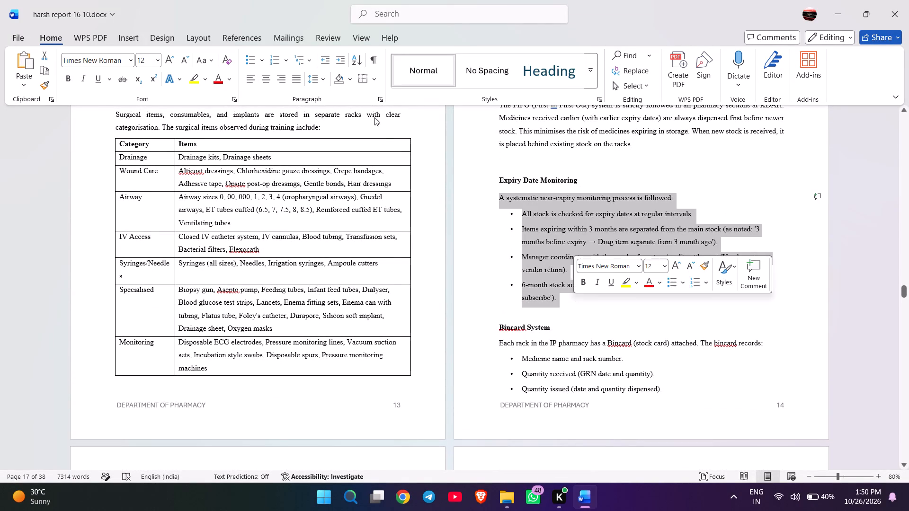
left_click(298, 76)
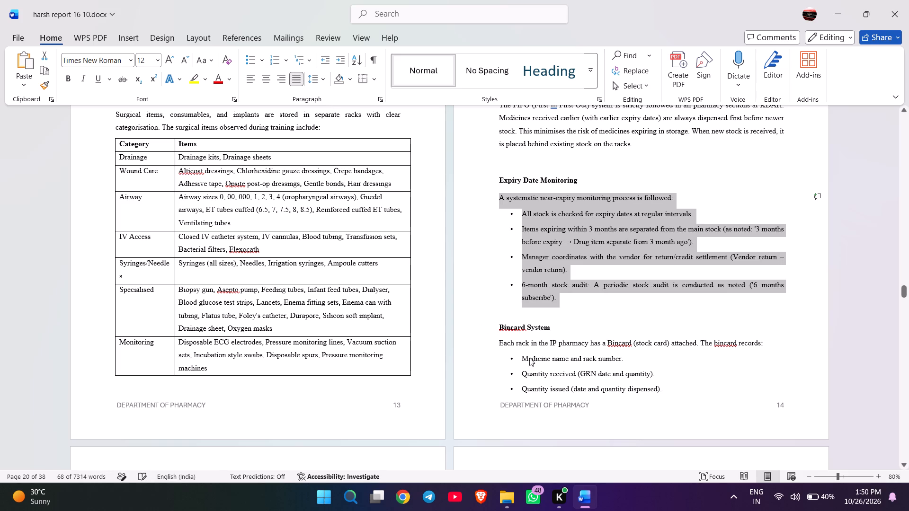
left_click(552, 361)
Justify the introductory line and four bullet points under "Vendor Management and Return Process".
scroll(552, 361, "down", 1)
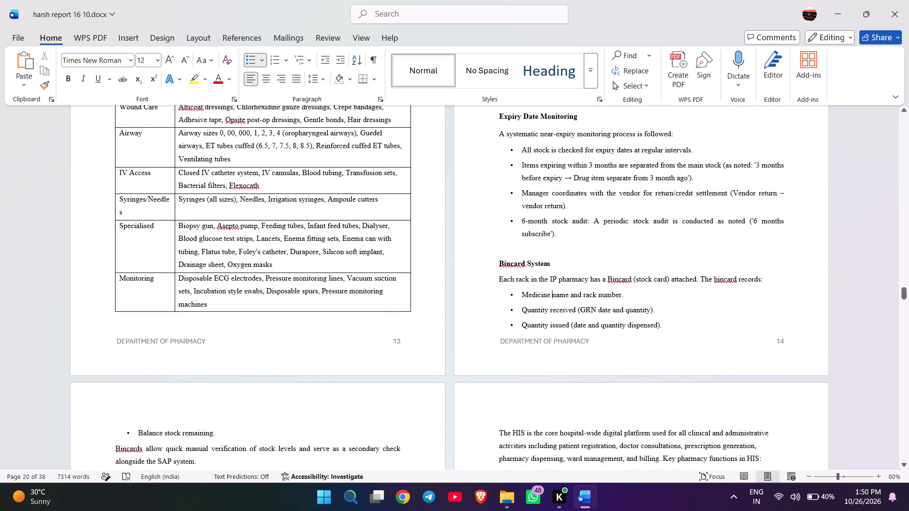
scroll(485, 292, "down", 2)
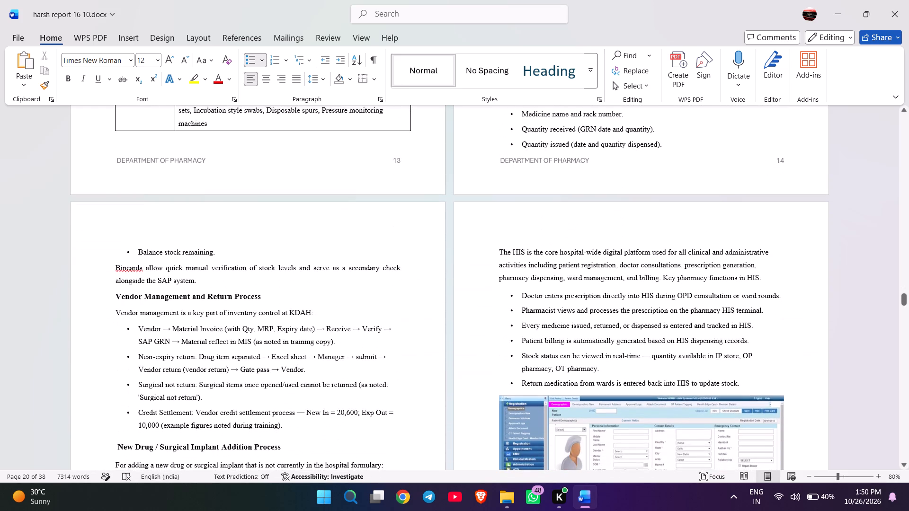
scroll(171, 348, "down", 1)
left_click_drag(113, 124, 289, 241)
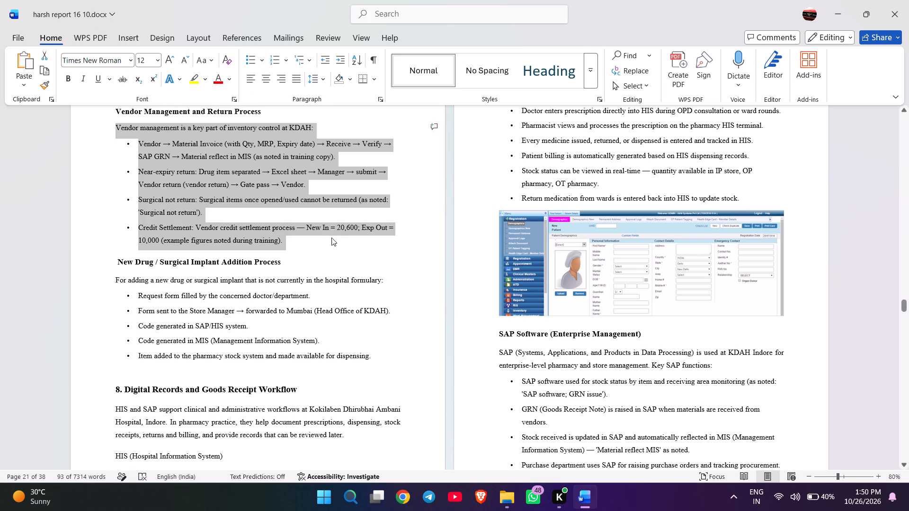
key("ctrl+j")
left_click(287, 293)
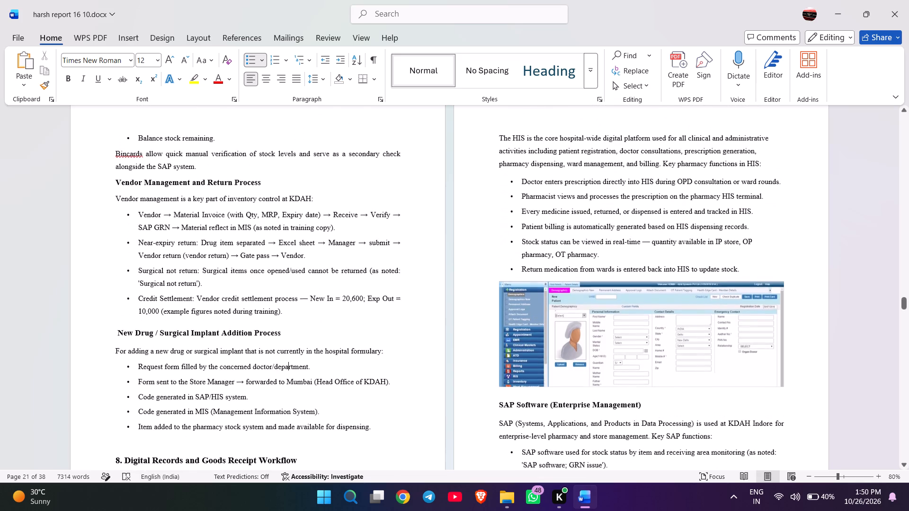
Justify the introductory line and five bullet points under "New Drug / Surgical Implant Addition Process".
left_click_drag(107, 326, 381, 399)
key("ctrl+j")
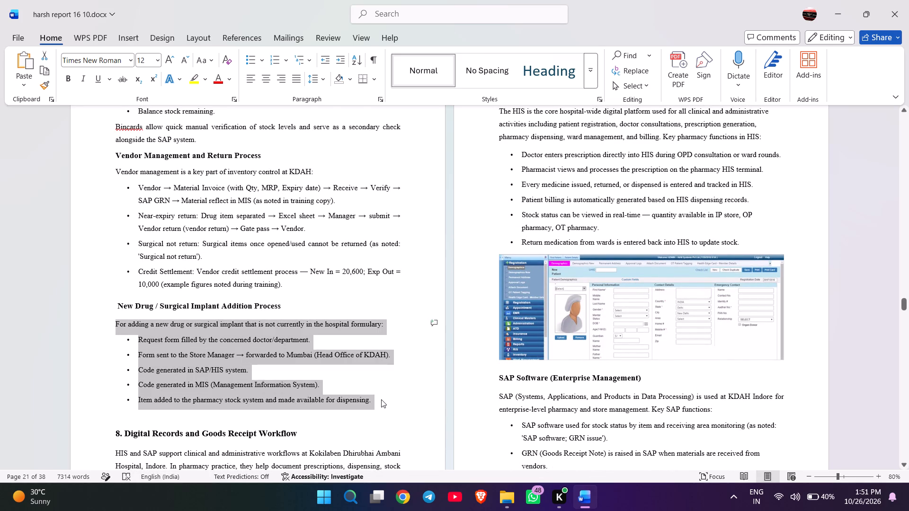
left_click(381, 399)
Justify the HIS platform paragraph and its six bullet points above the HIS registration screenshot.
scroll(381, 399, "up", 1)
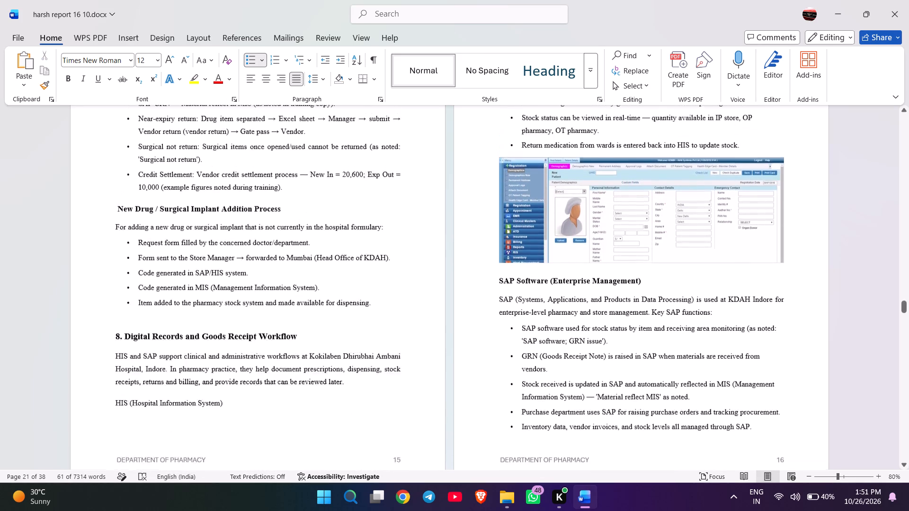
scroll(381, 399, "up", 1)
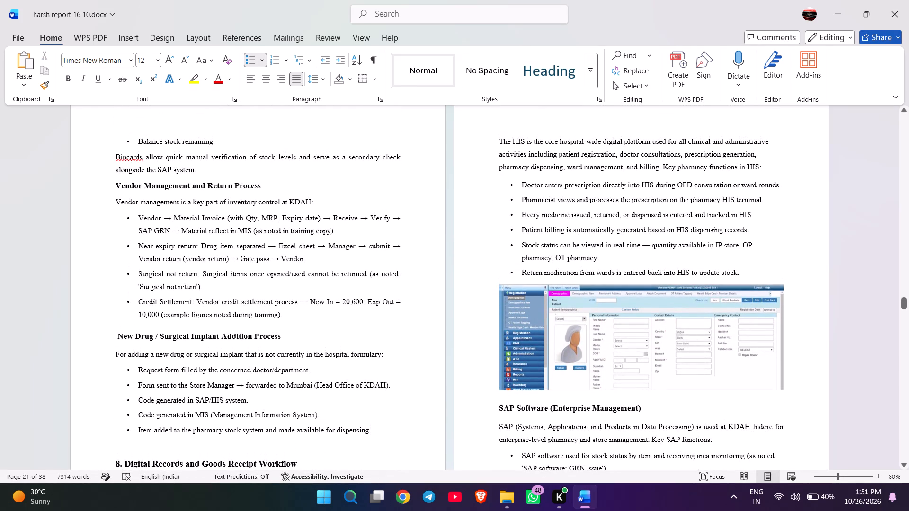
left_click_drag(499, 141, 741, 273)
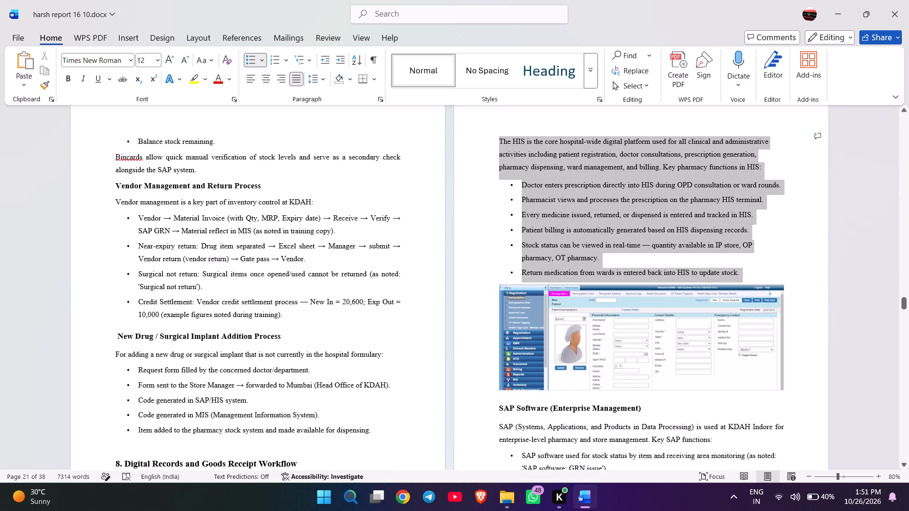
left_click_drag(741, 273, 741, 276)
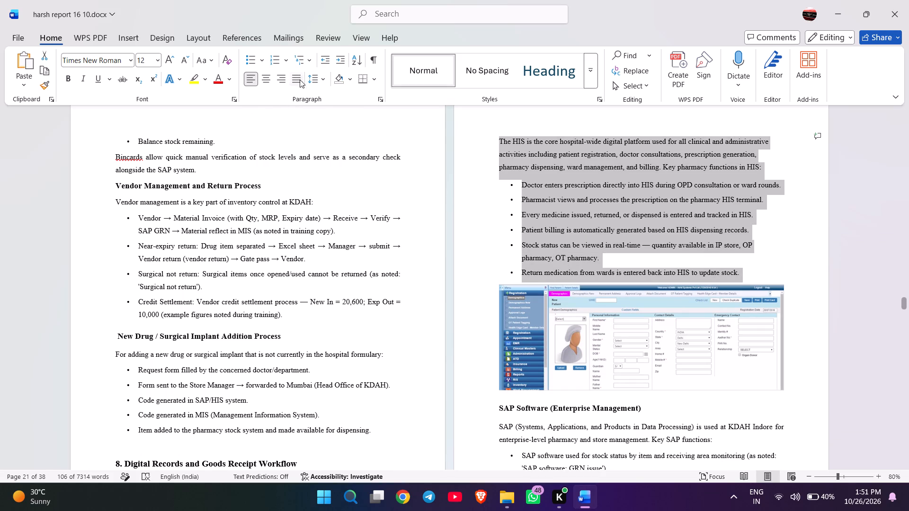
left_click(296, 75)
left_click(490, 272)
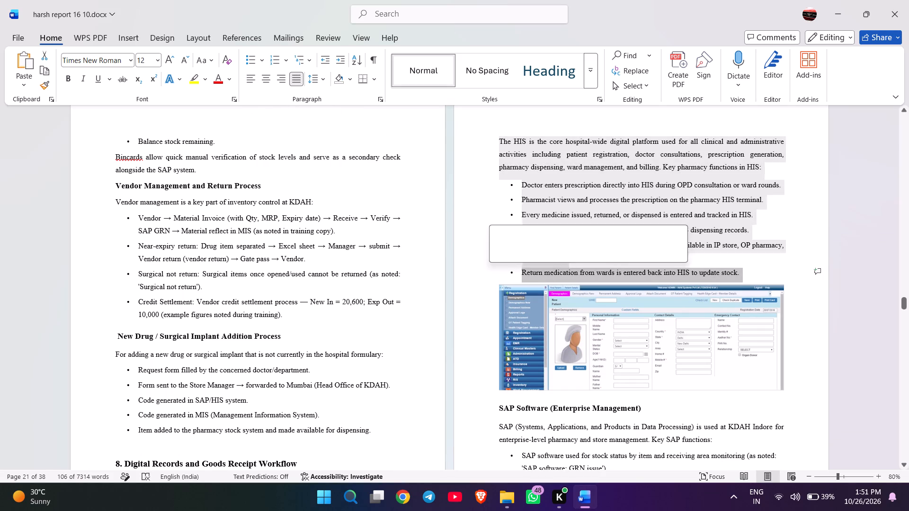
Justify the introductory paragraph and five bullet points under "SAP Software (Enterprise Management)".
scroll(490, 272, "down", 3)
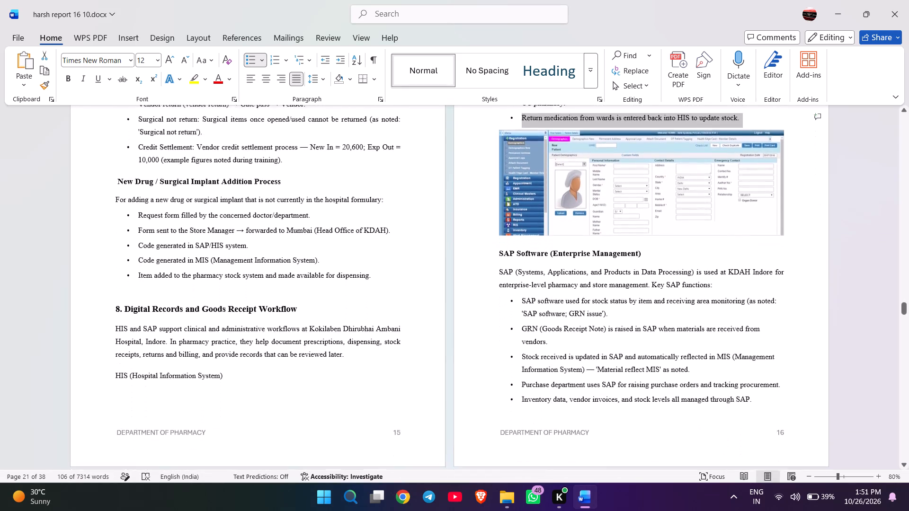
scroll(490, 272, "down", 2)
left_click_drag(498, 185, 785, 321)
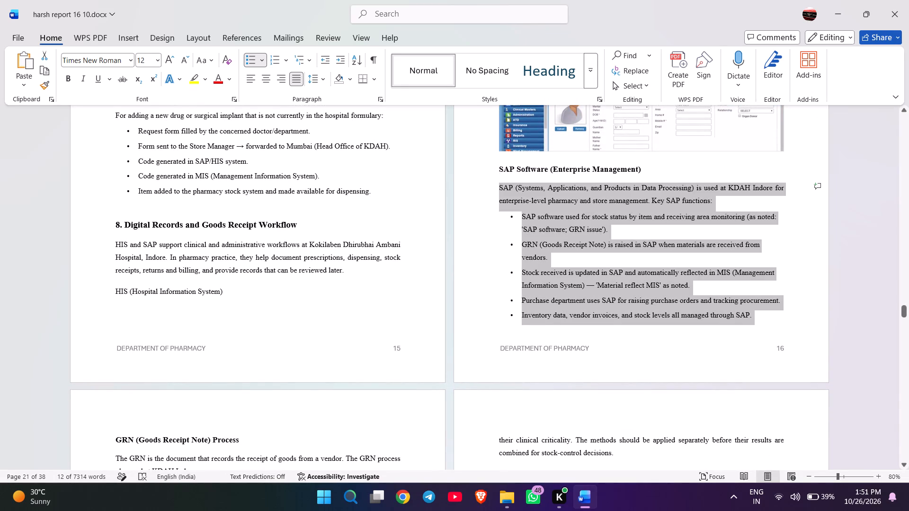
left_click_drag(785, 321, 785, 317)
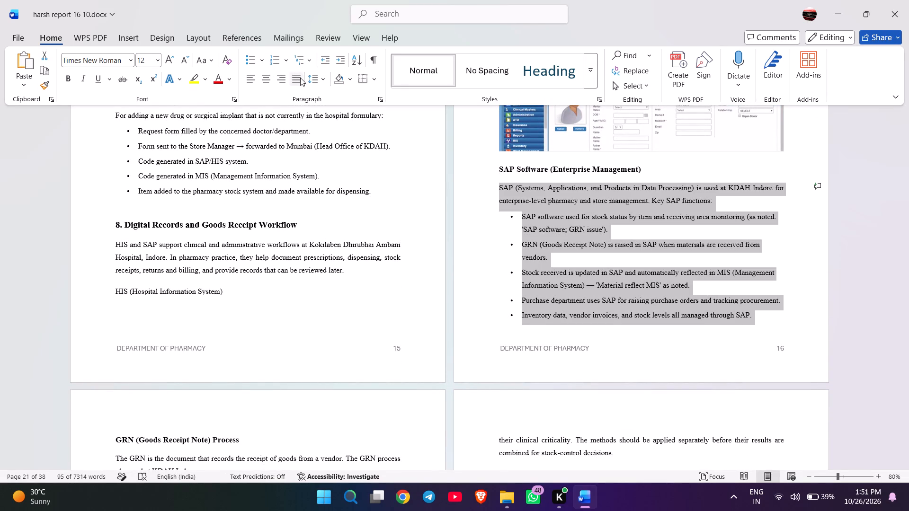
left_click(300, 78)
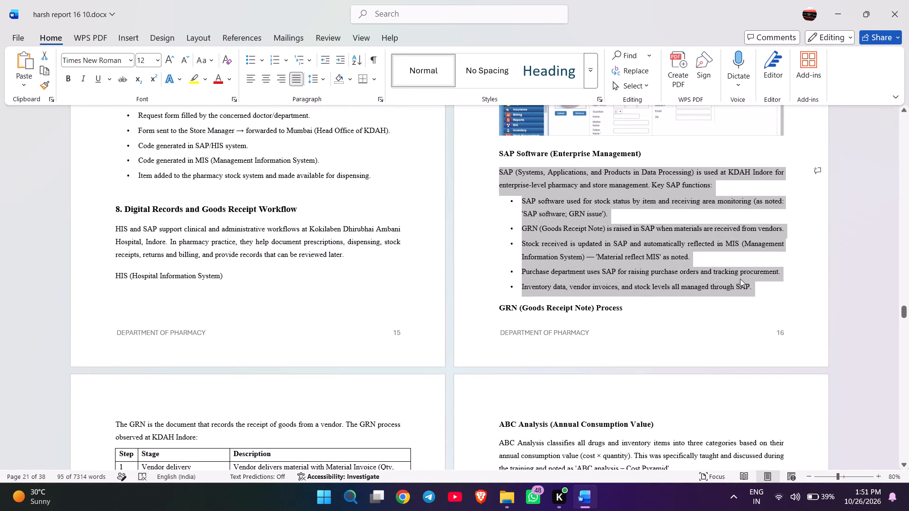
Add an unbulleted blank line after the last SAP bullet to push the "GRN (Goods Receipt Note) Process" heading onto the next page.
left_click(777, 295)
key("Return")
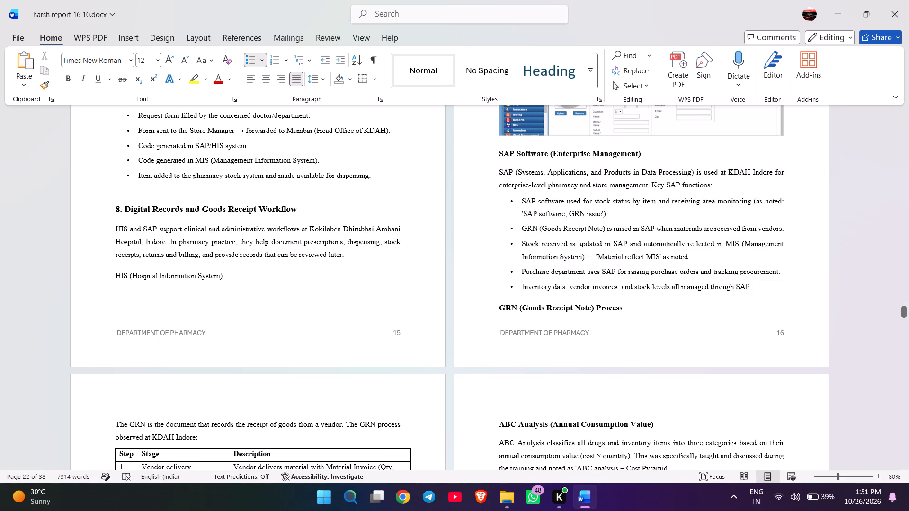
key("BackSpace")
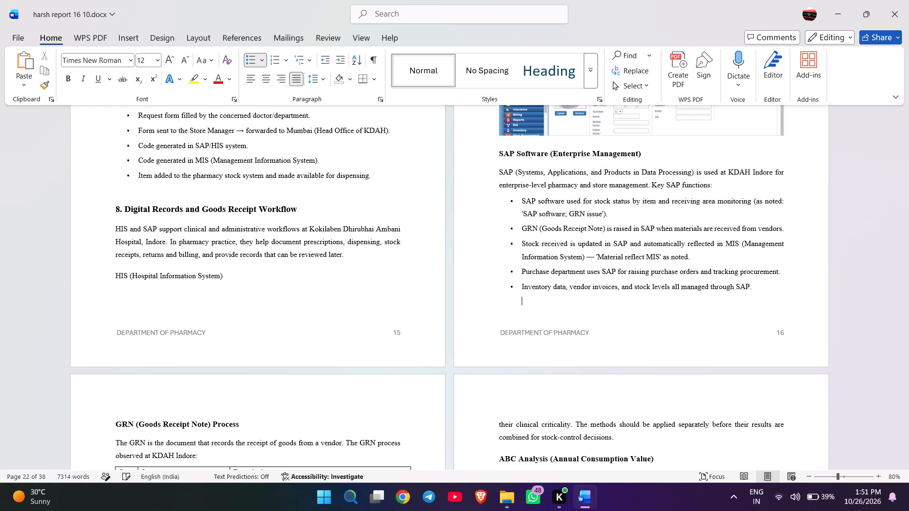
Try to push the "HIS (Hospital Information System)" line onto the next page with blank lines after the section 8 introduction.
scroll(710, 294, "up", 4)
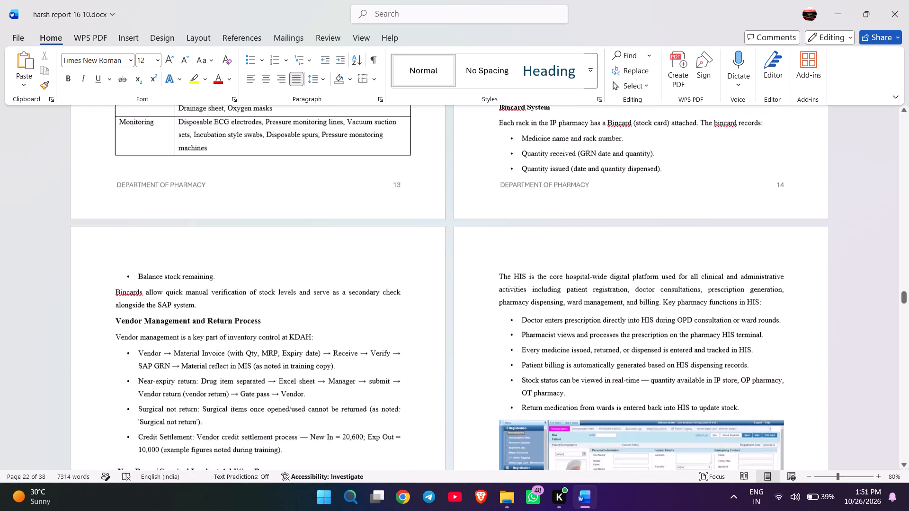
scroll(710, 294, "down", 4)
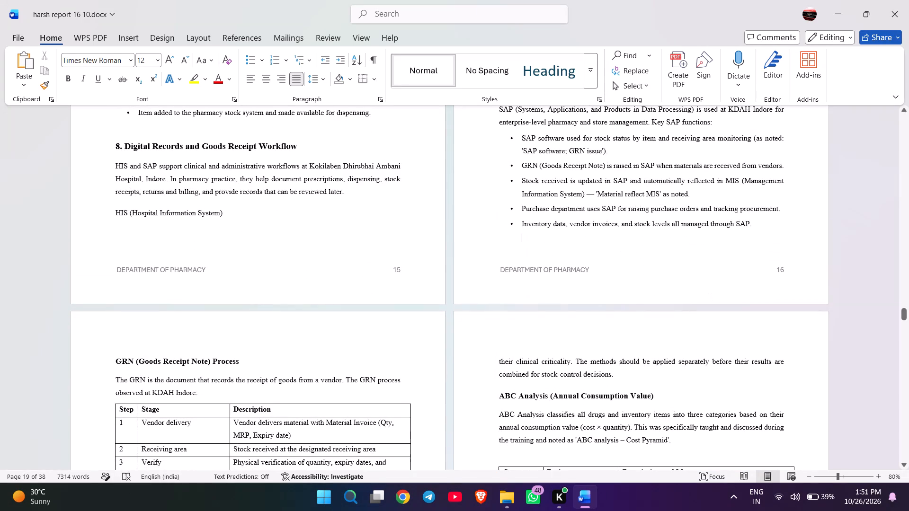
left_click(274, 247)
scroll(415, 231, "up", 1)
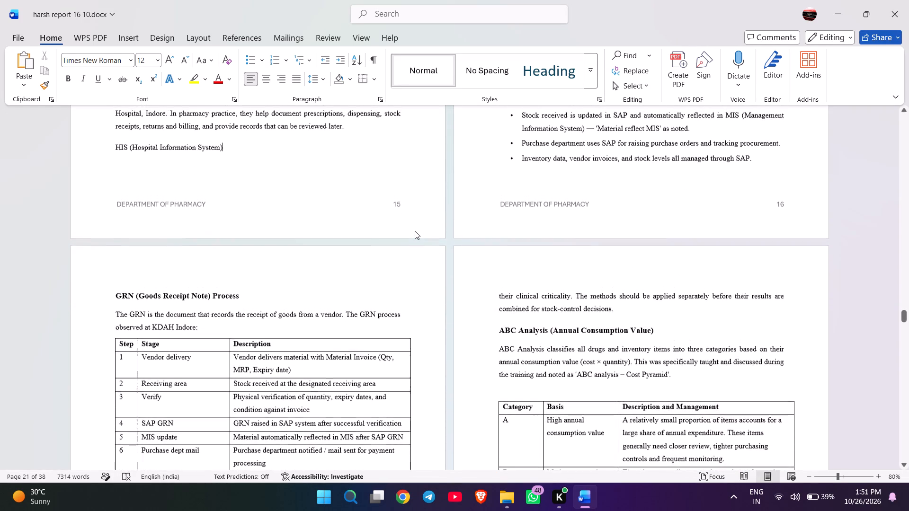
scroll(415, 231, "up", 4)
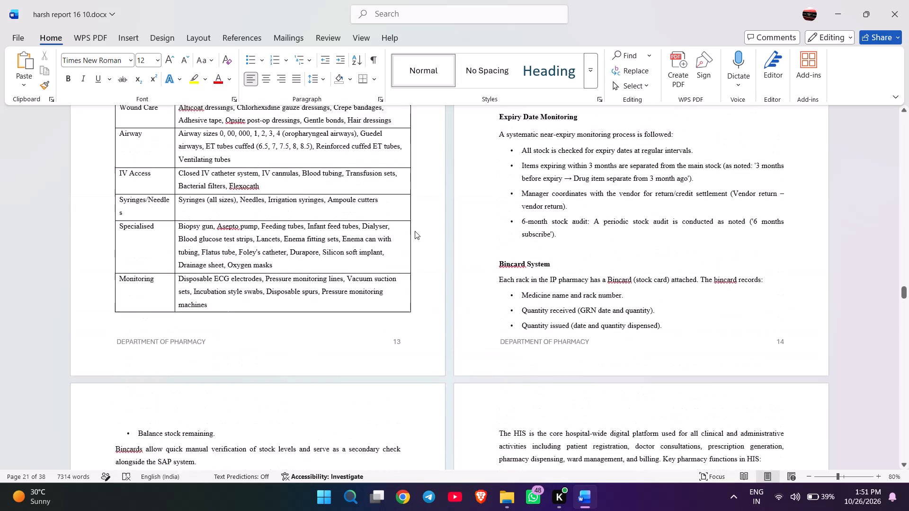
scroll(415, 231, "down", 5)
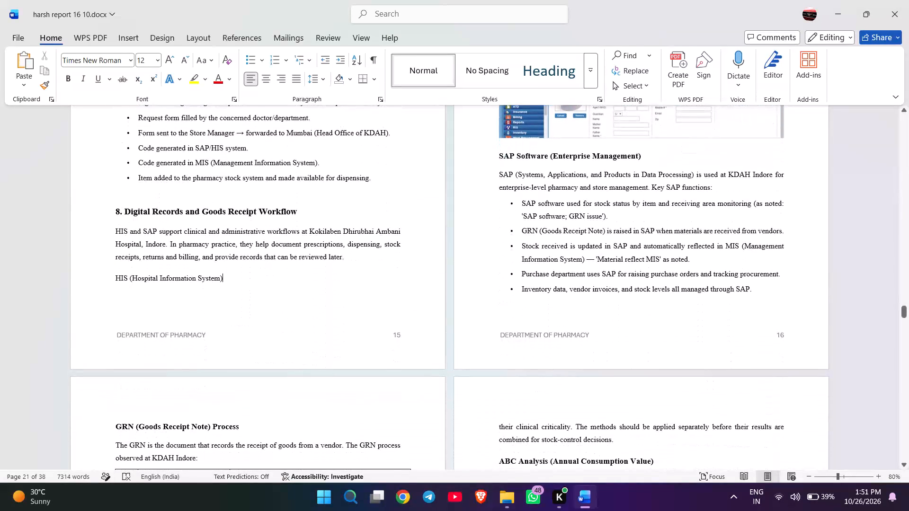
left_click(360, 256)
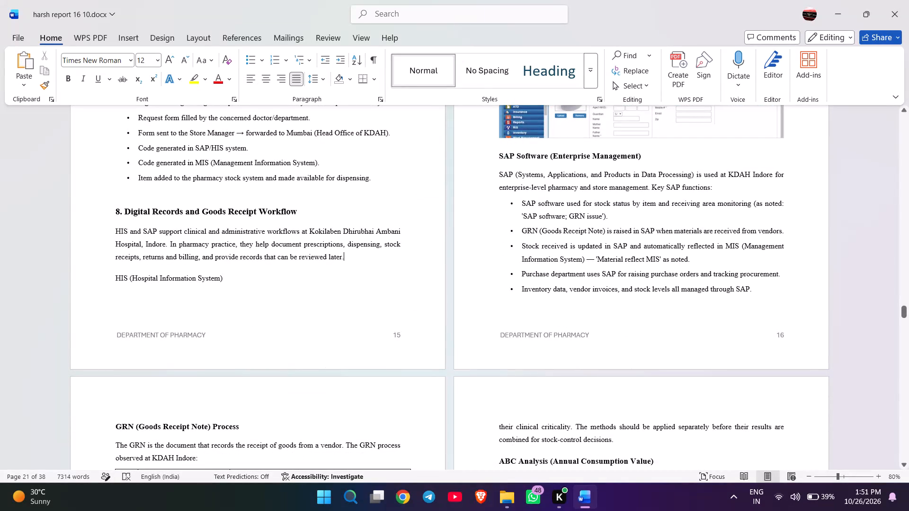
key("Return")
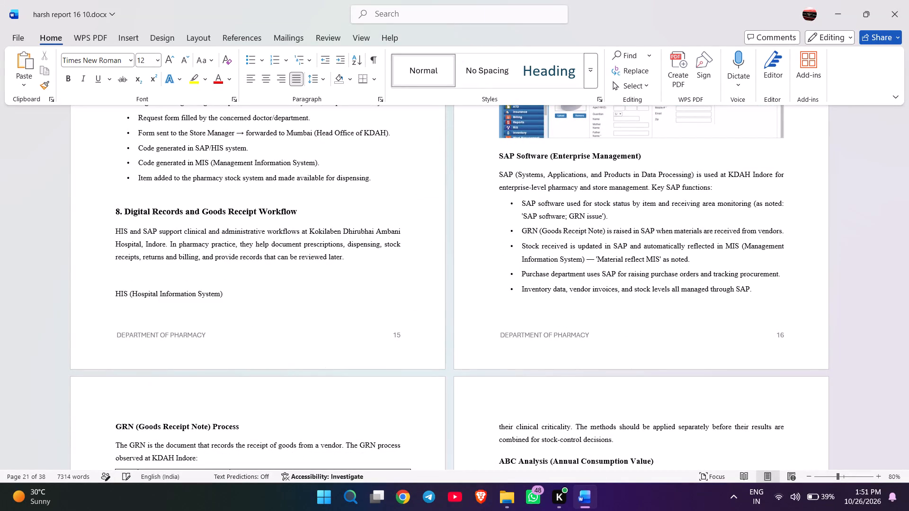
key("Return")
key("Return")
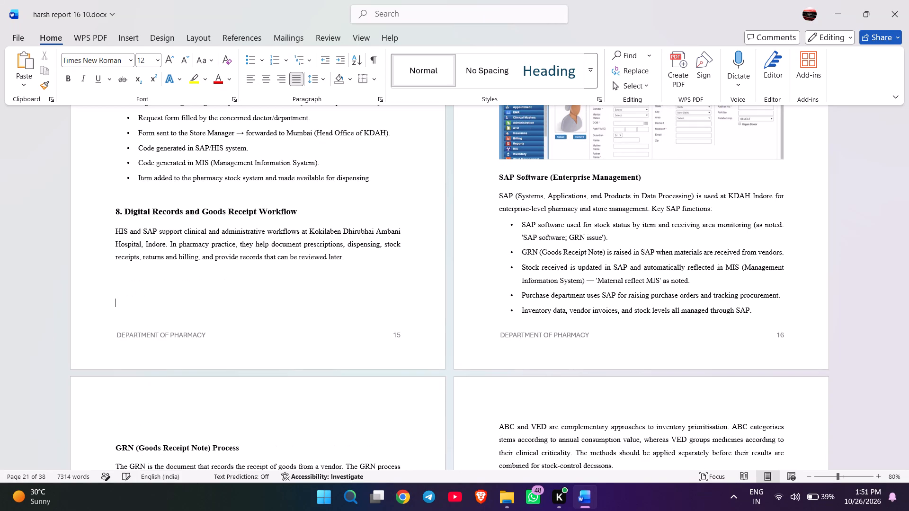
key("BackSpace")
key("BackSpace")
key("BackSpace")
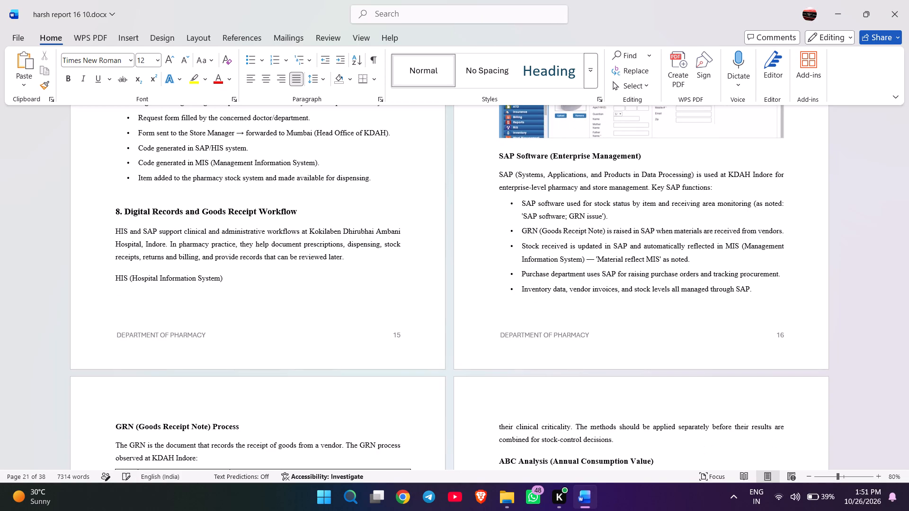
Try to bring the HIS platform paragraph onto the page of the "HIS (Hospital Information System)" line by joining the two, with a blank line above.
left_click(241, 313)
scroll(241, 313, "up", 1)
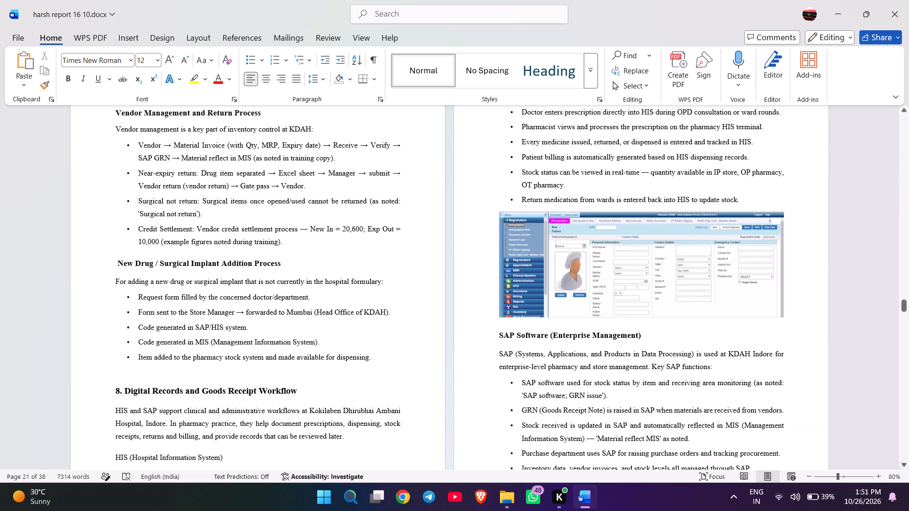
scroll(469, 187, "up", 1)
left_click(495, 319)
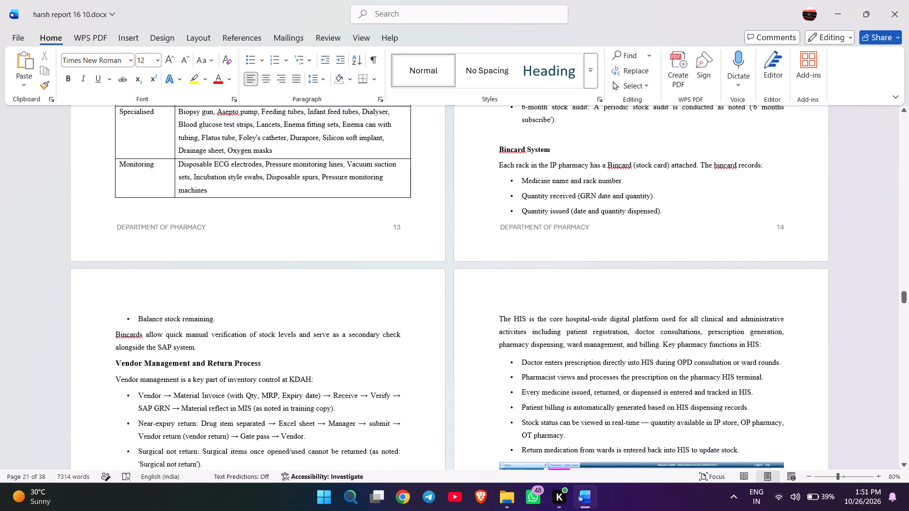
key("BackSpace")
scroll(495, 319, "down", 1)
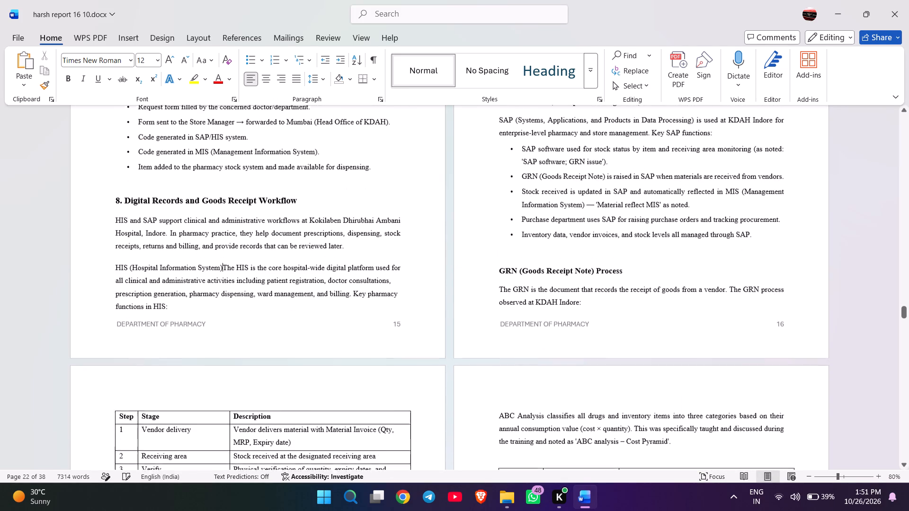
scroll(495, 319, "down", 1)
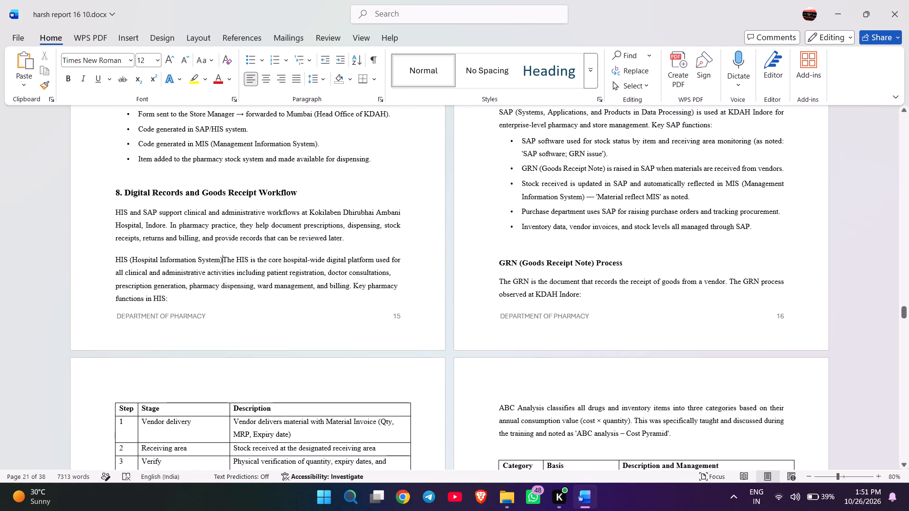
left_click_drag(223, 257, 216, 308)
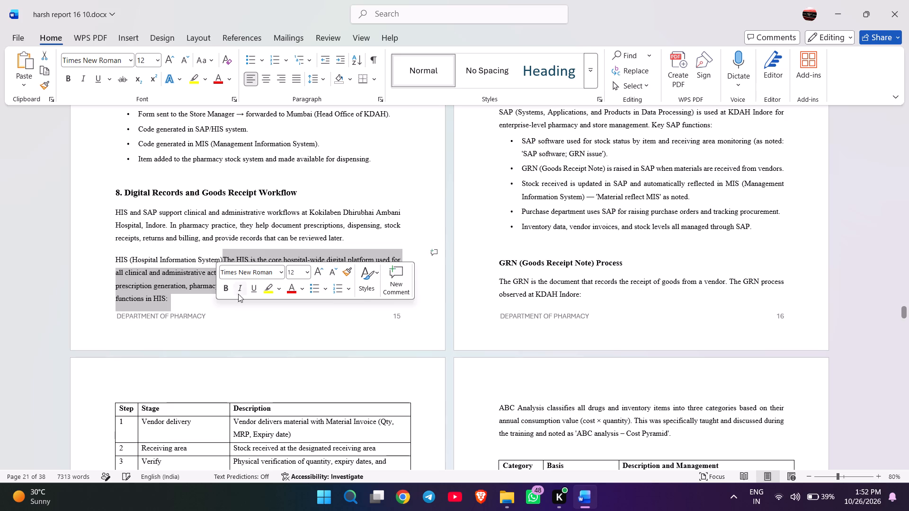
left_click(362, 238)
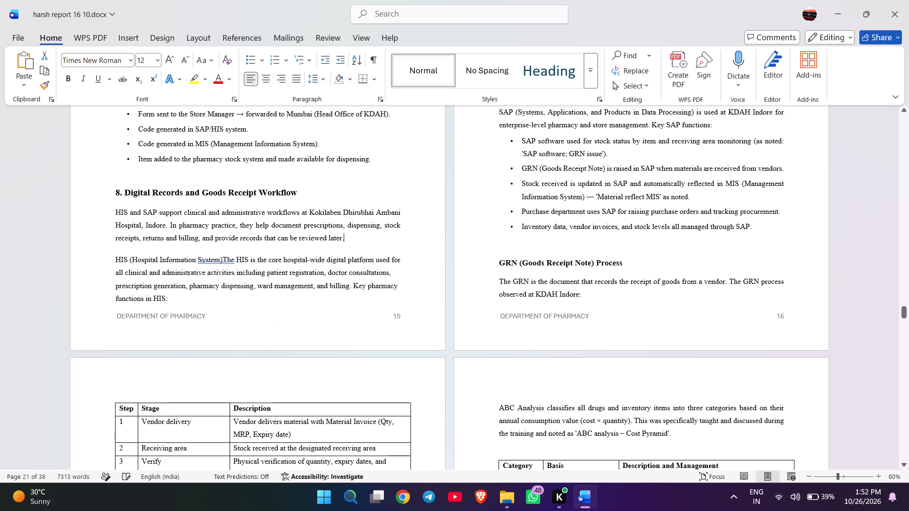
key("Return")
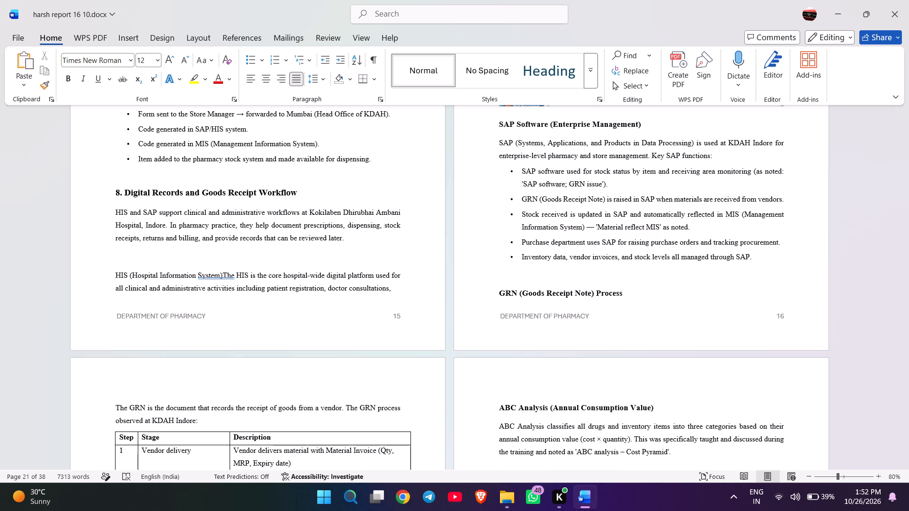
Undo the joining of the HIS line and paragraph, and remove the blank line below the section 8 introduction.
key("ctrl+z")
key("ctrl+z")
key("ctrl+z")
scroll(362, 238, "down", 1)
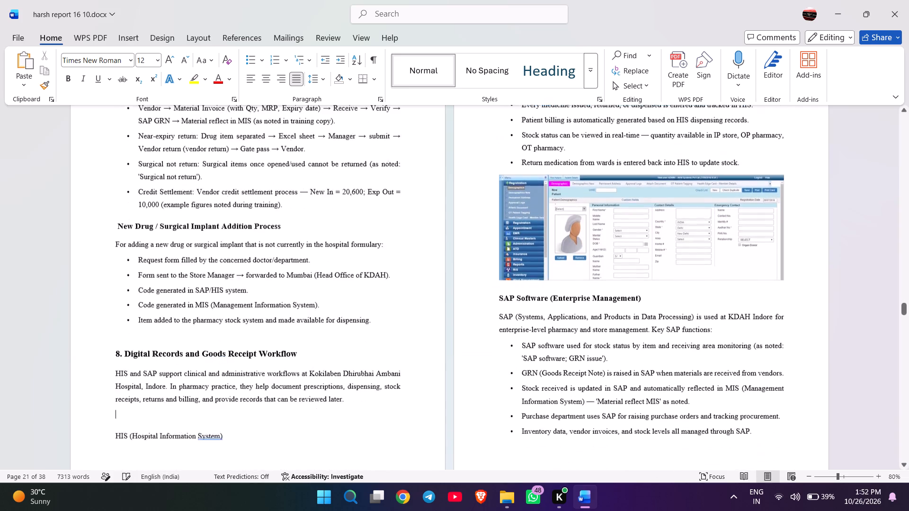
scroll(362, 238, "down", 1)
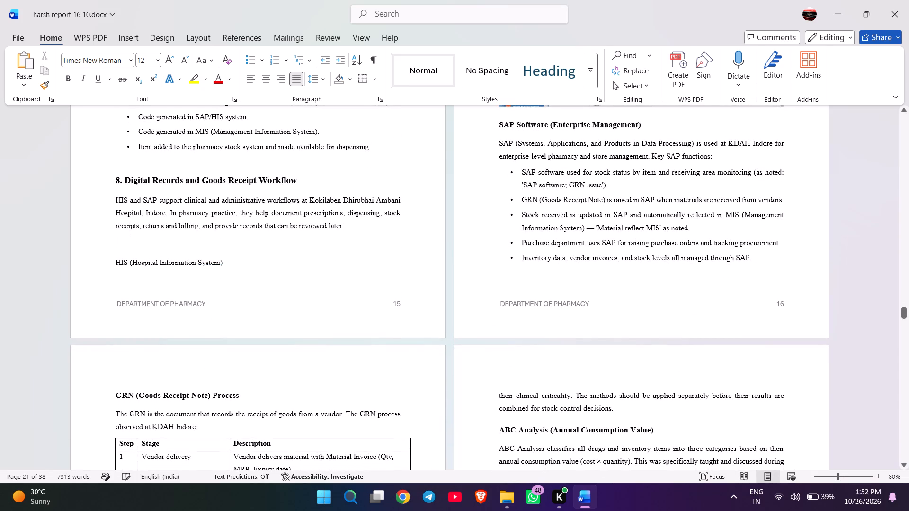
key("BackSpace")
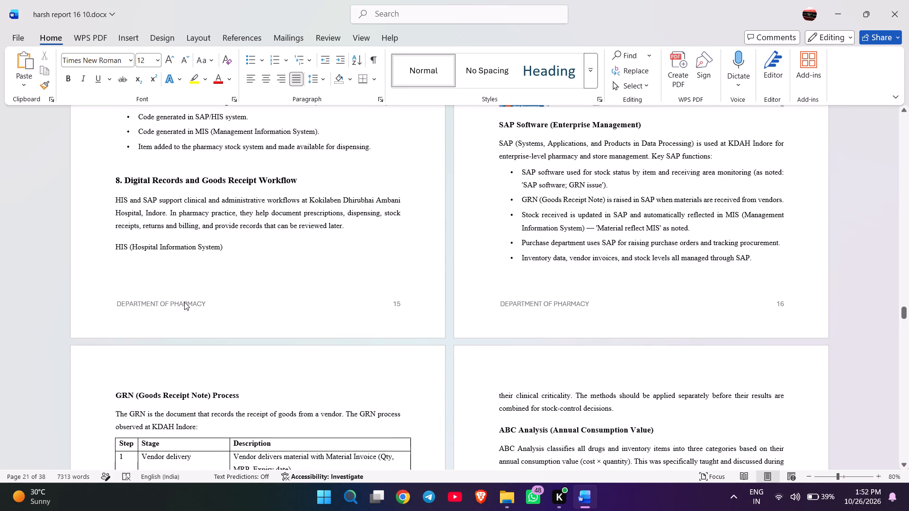
Examine the page layout around section 8, from the inventory control pages to the SAP Software section.
left_click(147, 271)
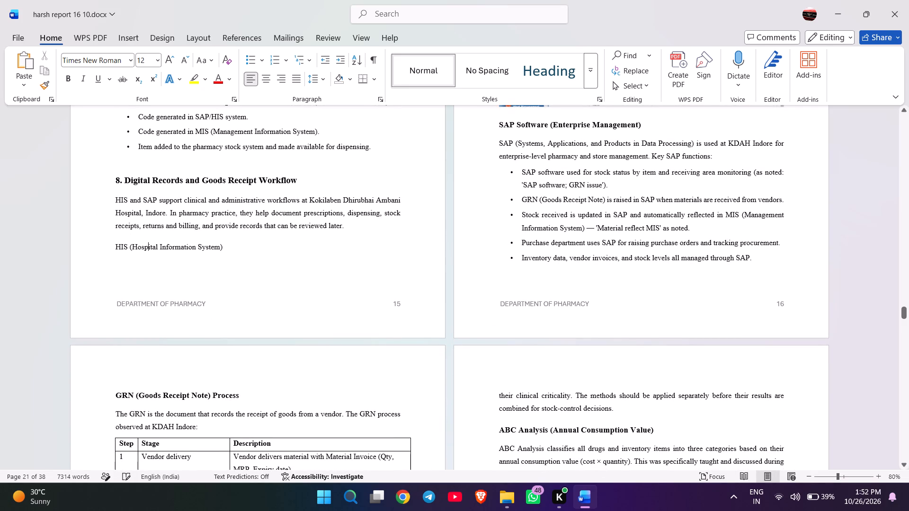
left_click(258, 248)
scroll(258, 248, "up", 3)
scroll(258, 248, "down", 1)
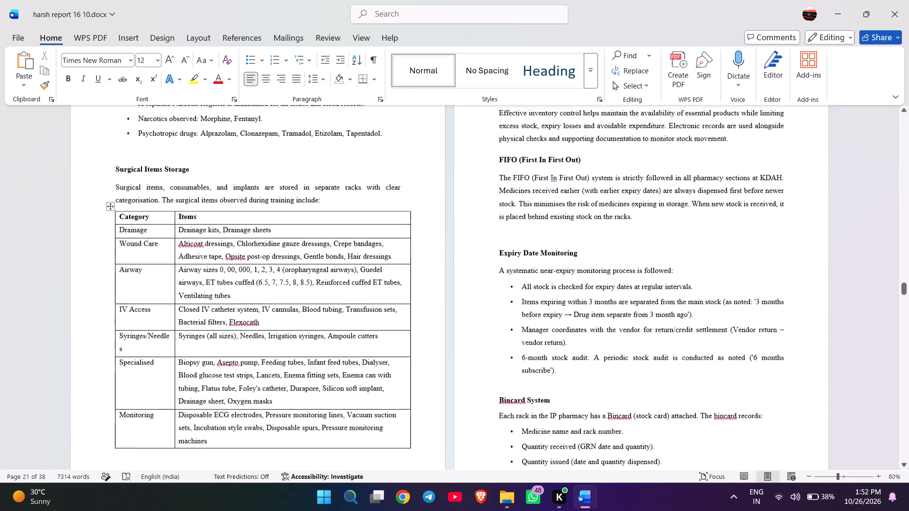
scroll(258, 248, "down", 4)
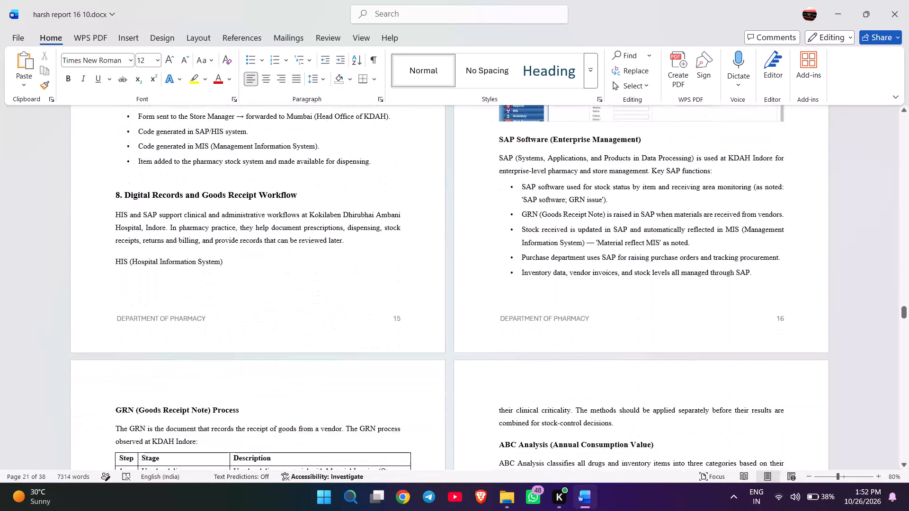
left_click(225, 293)
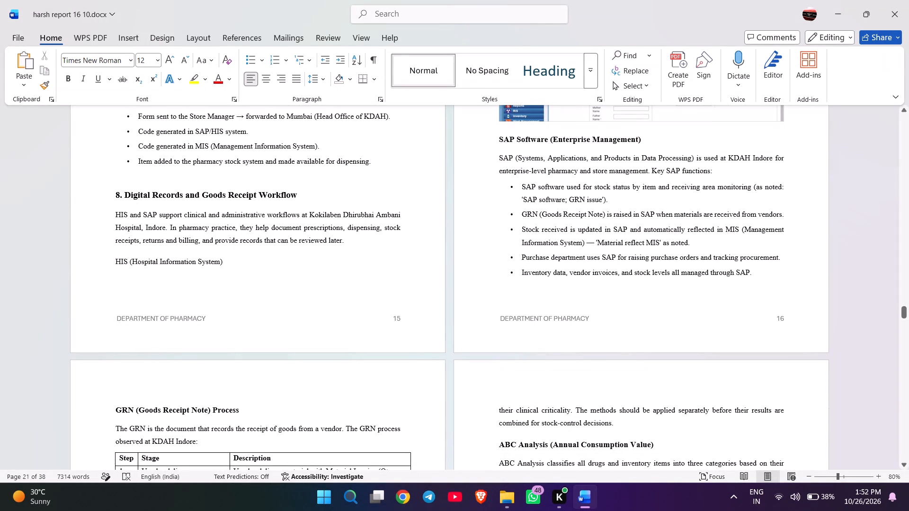
scroll(292, 182, "up", 2)
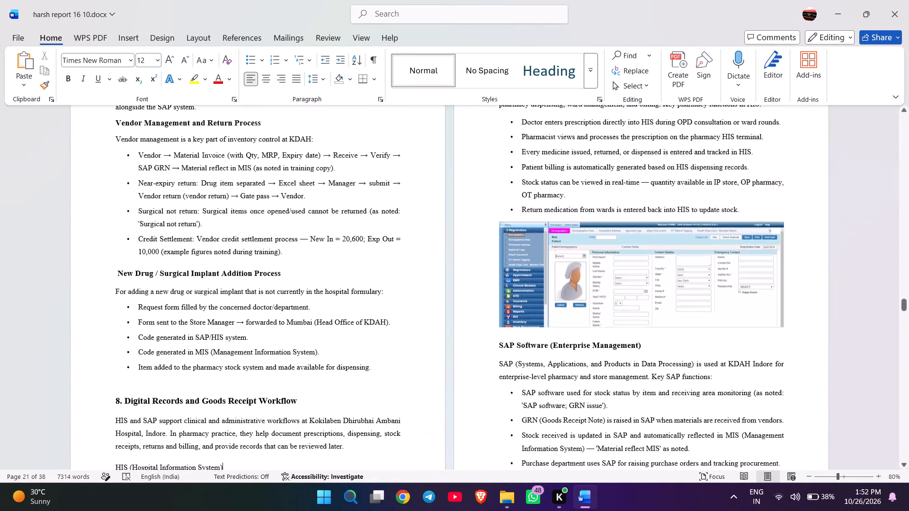
scroll(292, 182, "up", 1)
scroll(290, 173, "down", 1)
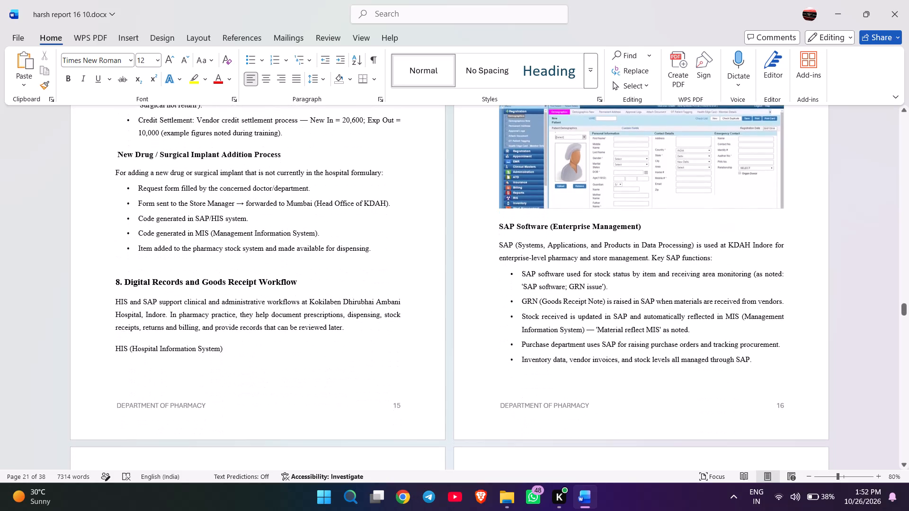
scroll(172, 228, "up", 1)
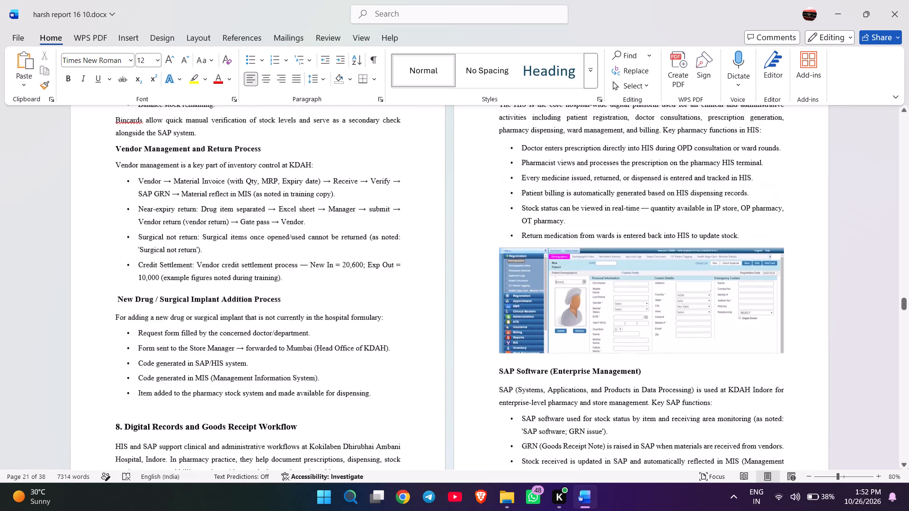
scroll(172, 228, "up", 1)
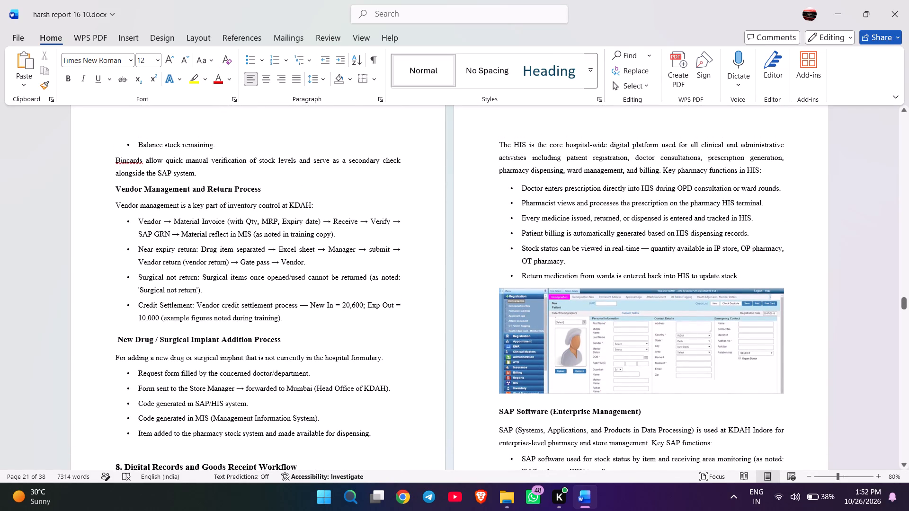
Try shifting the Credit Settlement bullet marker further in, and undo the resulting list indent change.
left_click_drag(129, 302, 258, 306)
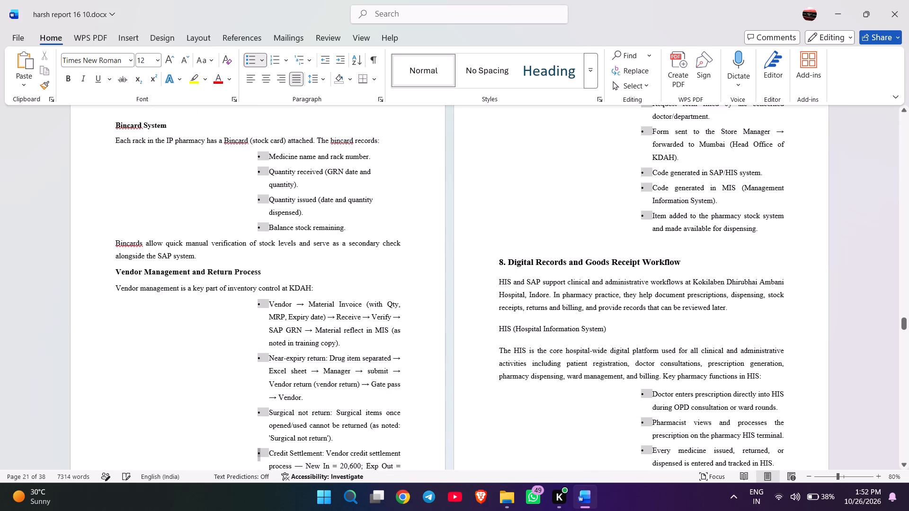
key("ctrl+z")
Review the bullet lists and tables from the Surgical Items Storage section to the ABC Analysis section.
scroll(258, 306, "down", 3)
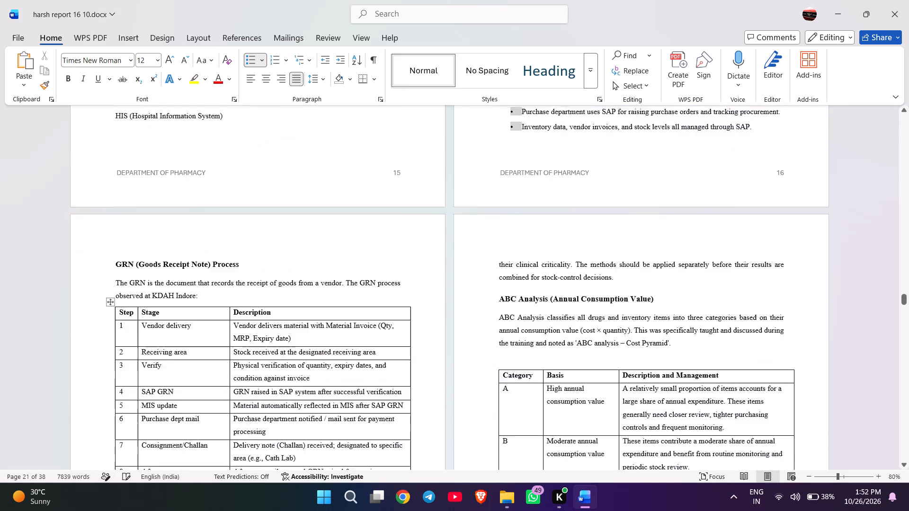
scroll(258, 306, "down", 1)
scroll(258, 306, "up", 2)
scroll(258, 306, "down", 1)
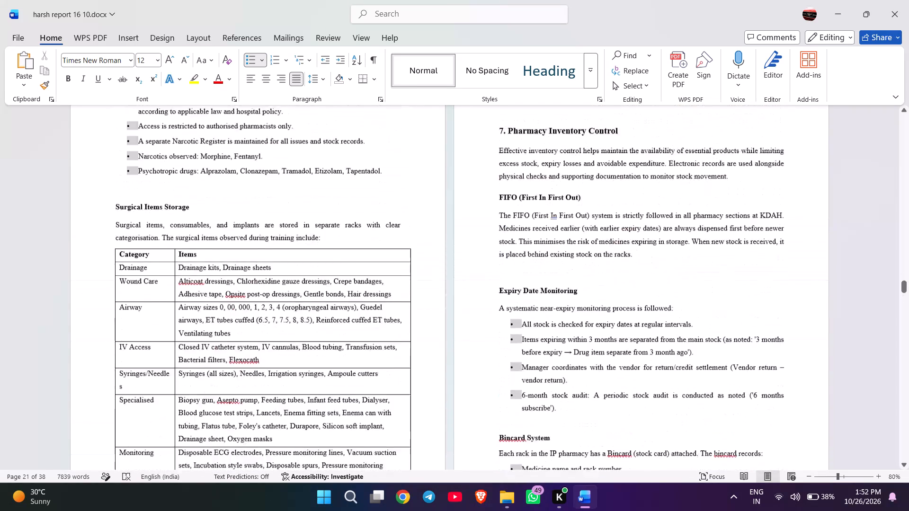
scroll(258, 306, "down", 1)
scroll(258, 306, "up", 3)
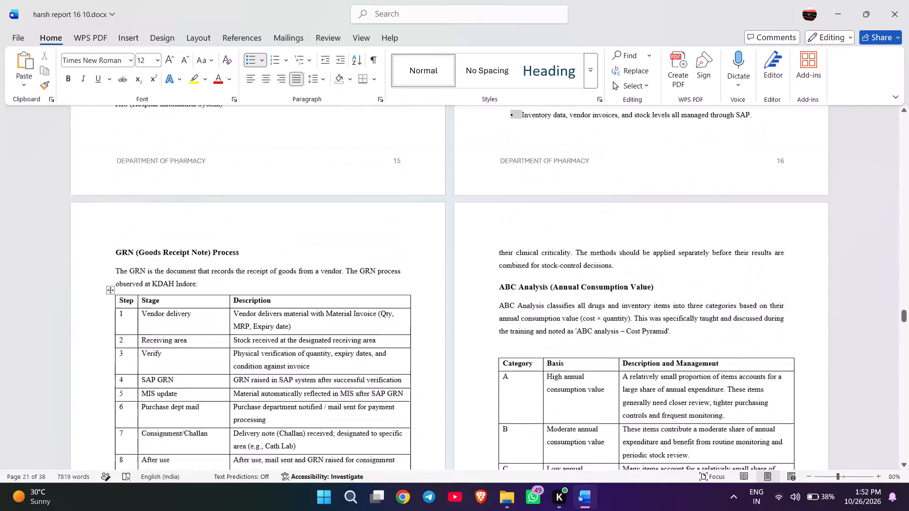
scroll(258, 306, "up", 3)
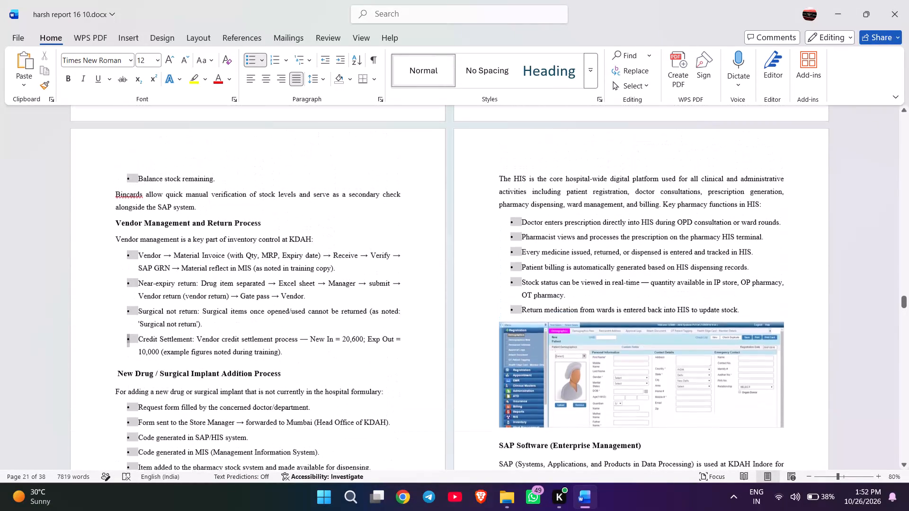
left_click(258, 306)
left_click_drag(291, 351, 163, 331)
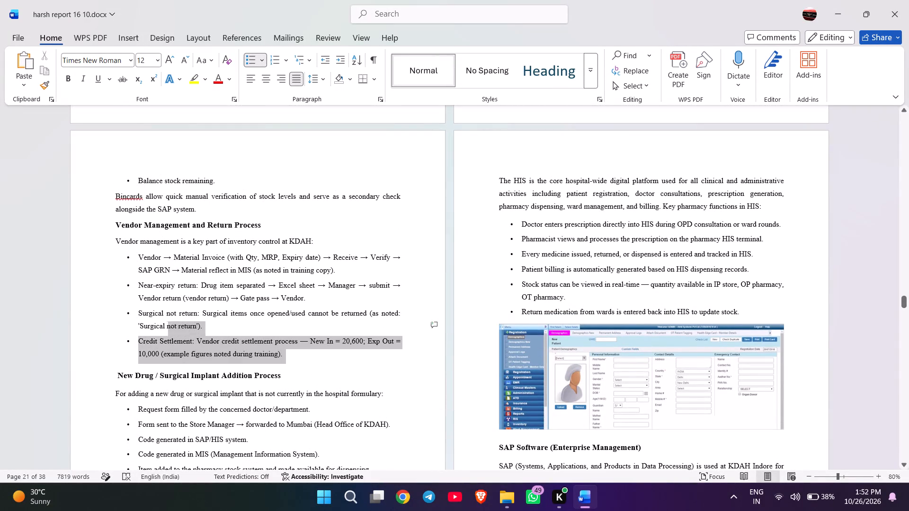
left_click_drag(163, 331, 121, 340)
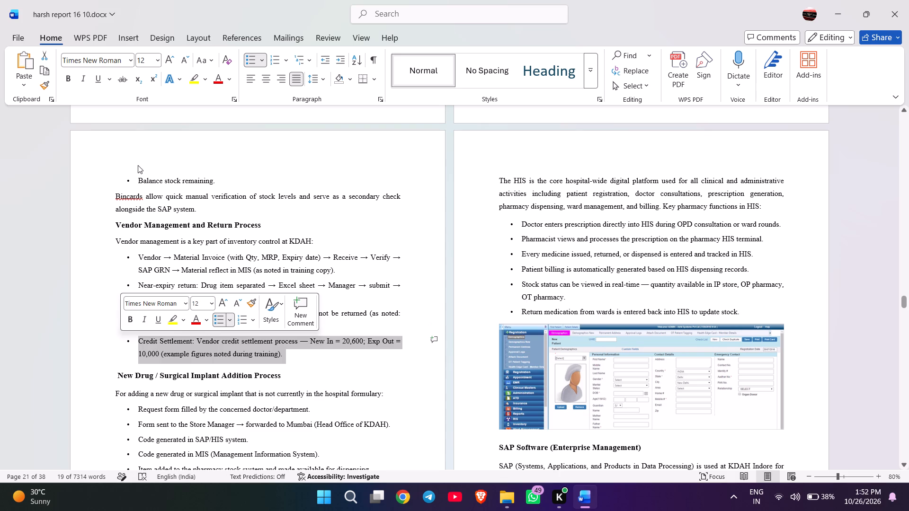
Delete the paragraph about bincards that sits above the Vendor Management and Return Process heading.
left_click_drag(114, 191, 219, 209)
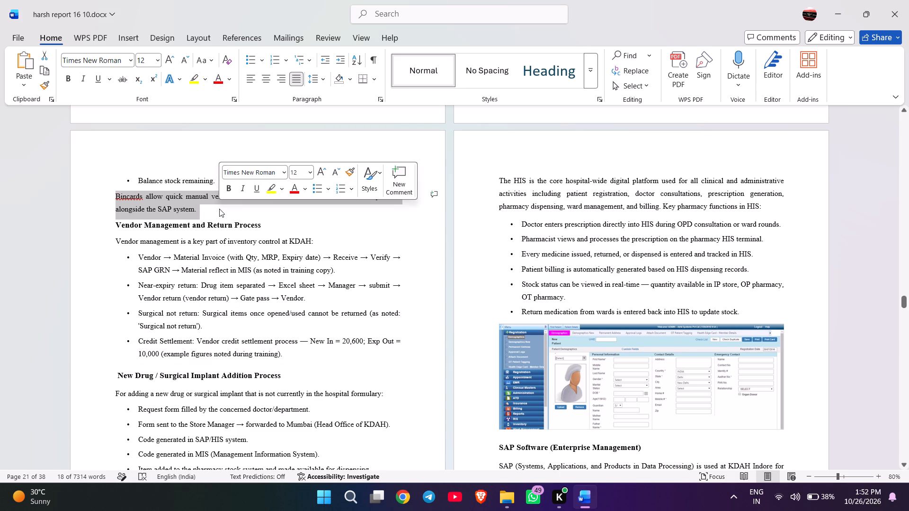
key("BackSpace")
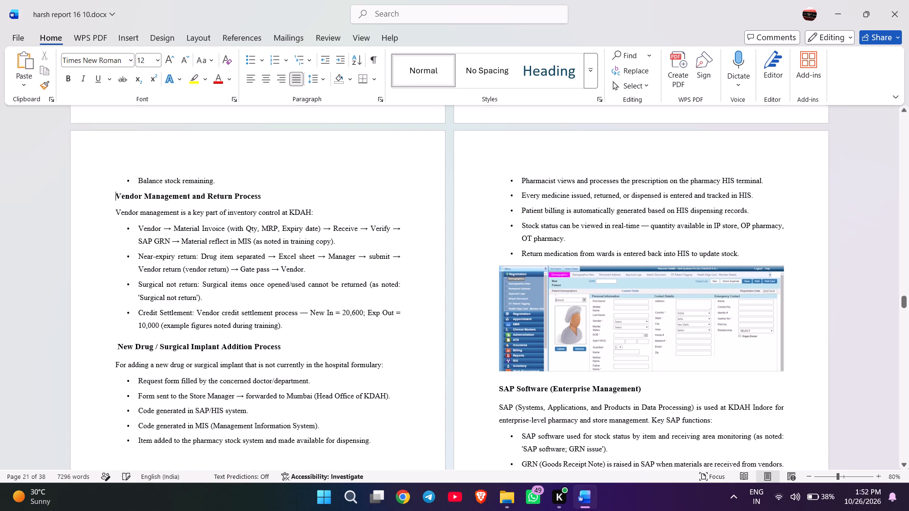
Add a blank line after the HIS introduction so the "Doctor enters prescription" bullet starts on the next page.
scroll(219, 209, "down", 1)
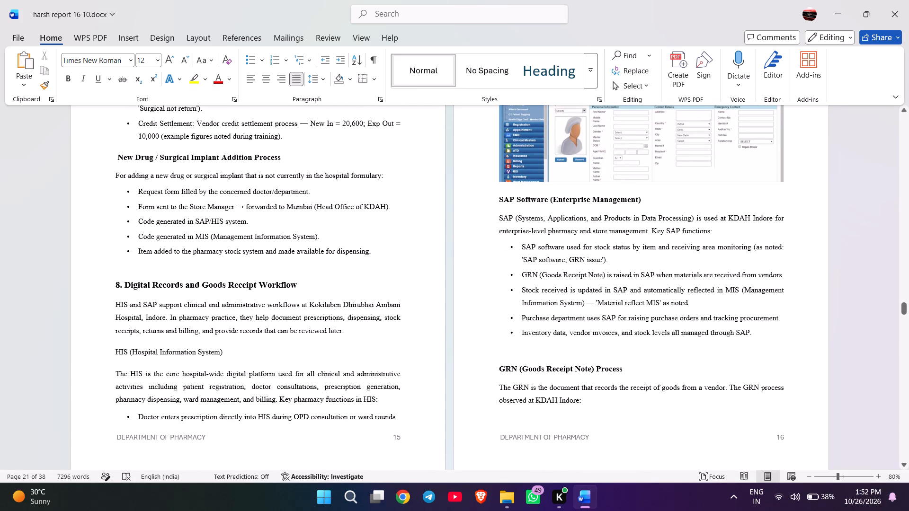
left_click(392, 403)
key("Return")
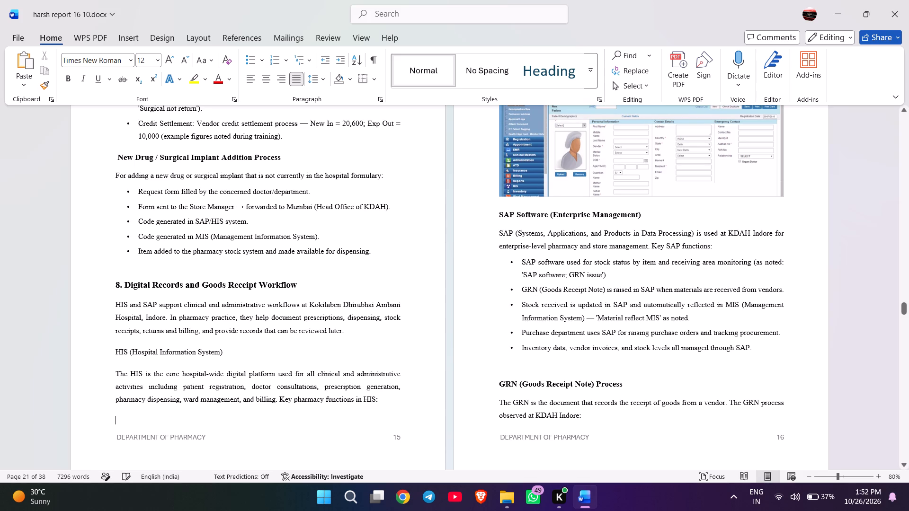
scroll(501, 337, "up", 3)
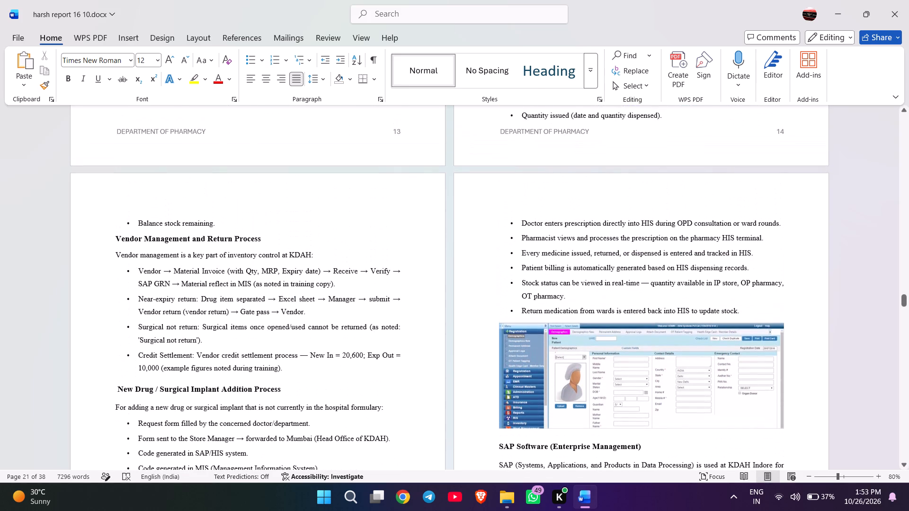
left_click(537, 203)
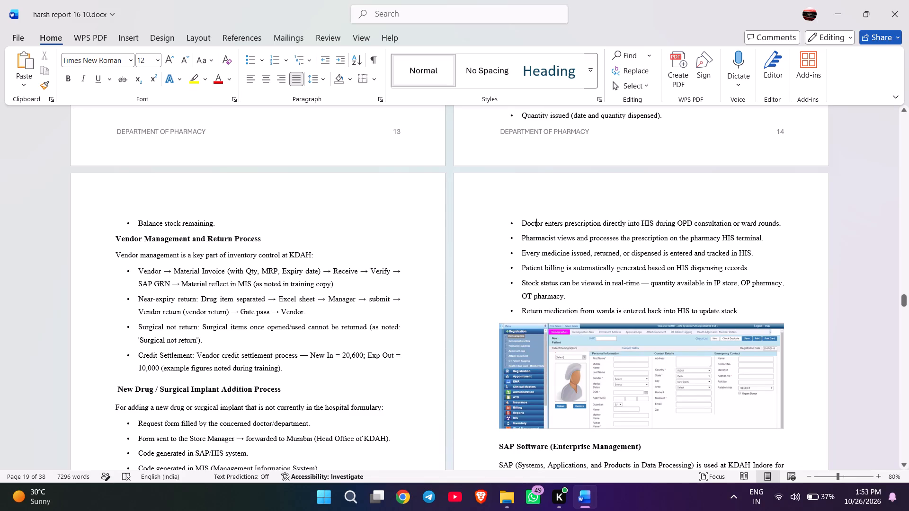
Justify the paragraph and bullet list under the Look-Alike / Sound-Alike (LASA) Medicines heading.
scroll(537, 203, "down", 6)
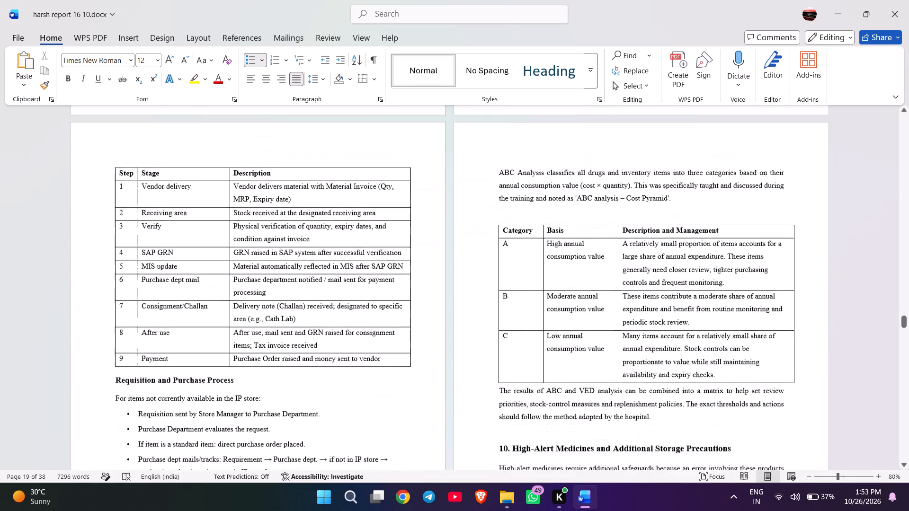
scroll(537, 203, "down", 4)
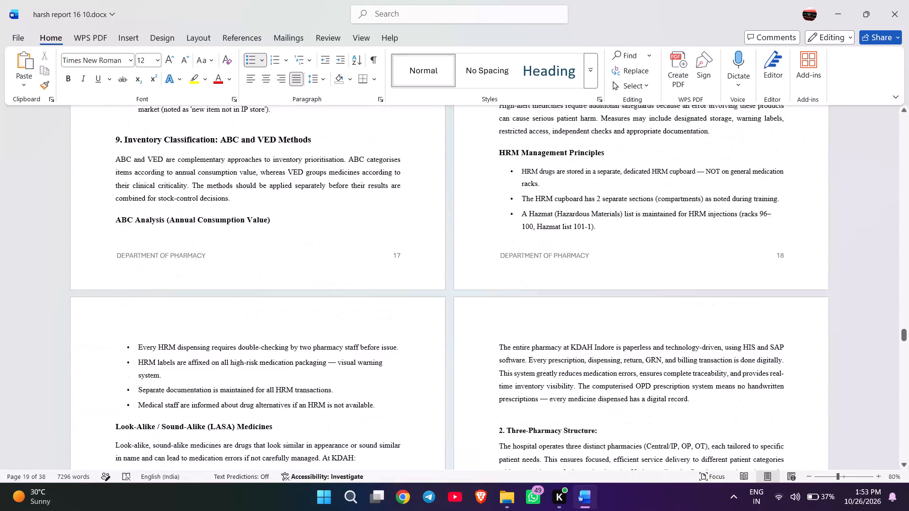
scroll(537, 203, "down", 1)
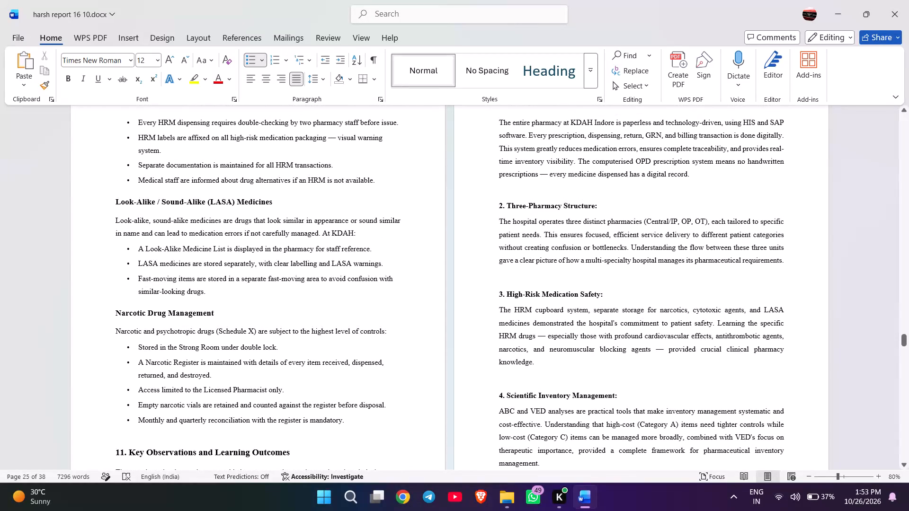
left_click_drag(116, 219, 227, 293)
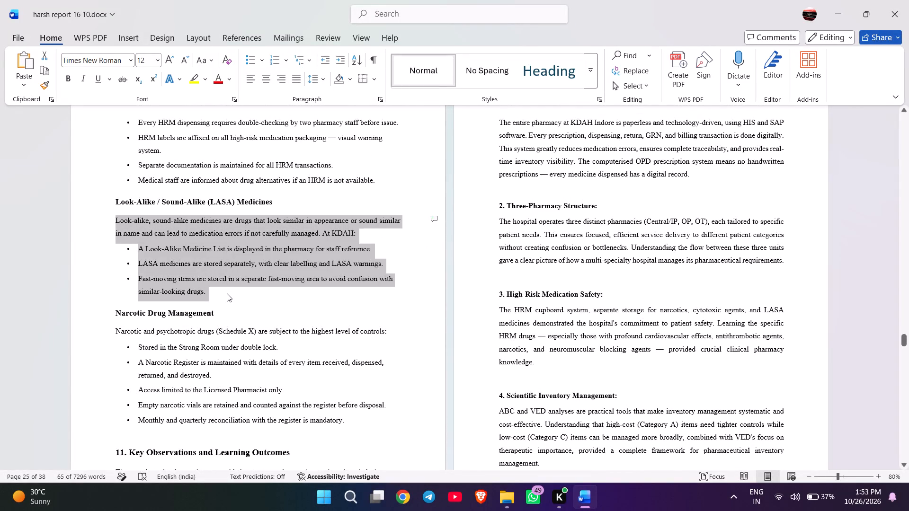
key("ctrl+j")
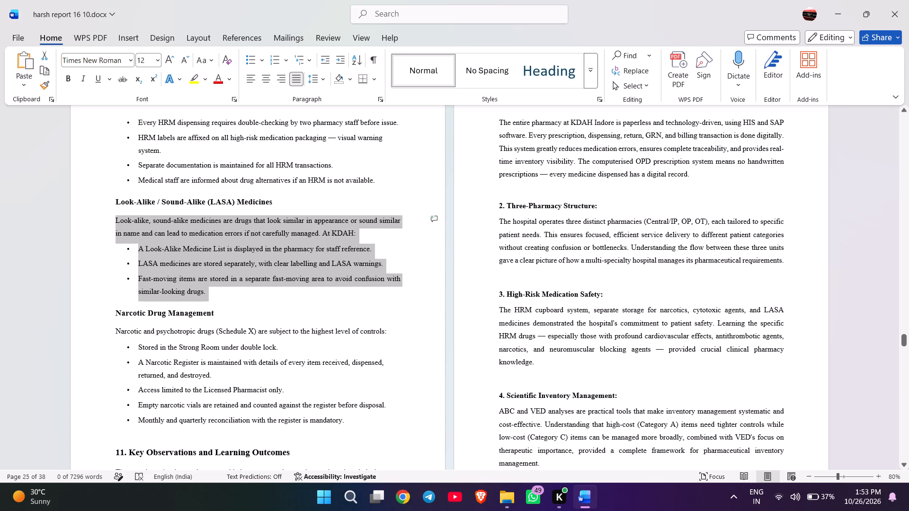
left_click(282, 193)
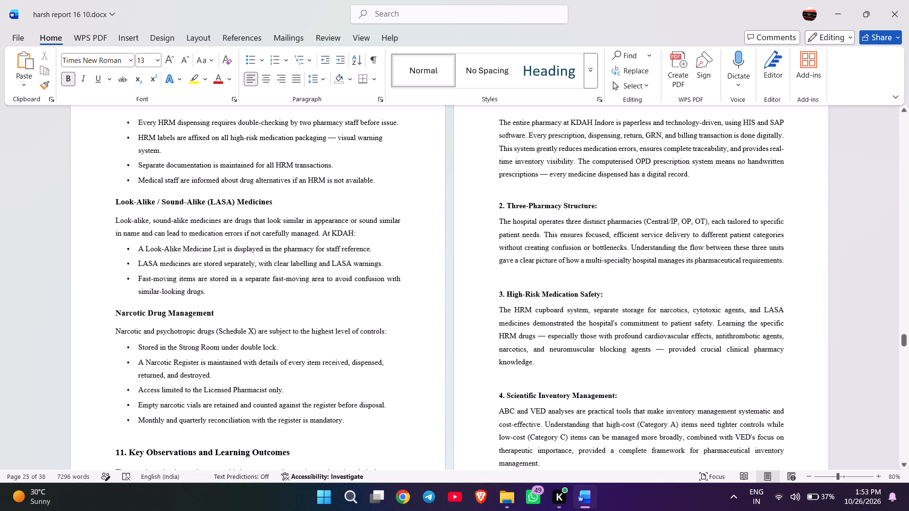
Remove the blank lines above the section 11 subheadings 3 High-Risk Medication Safety, 2 Three-Pharmacy Structure and 1 Technology-Driven Pharmacy Operations.
left_click(525, 280)
key("BackSpace")
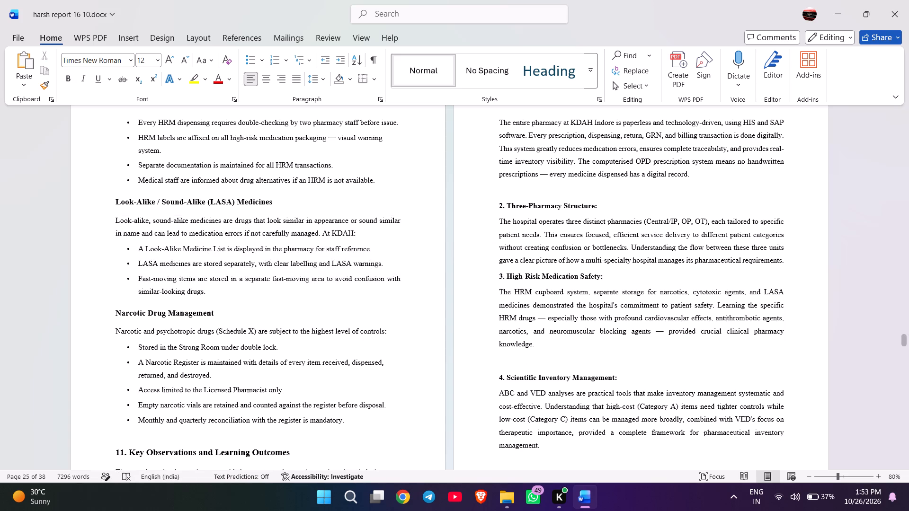
left_click(496, 185)
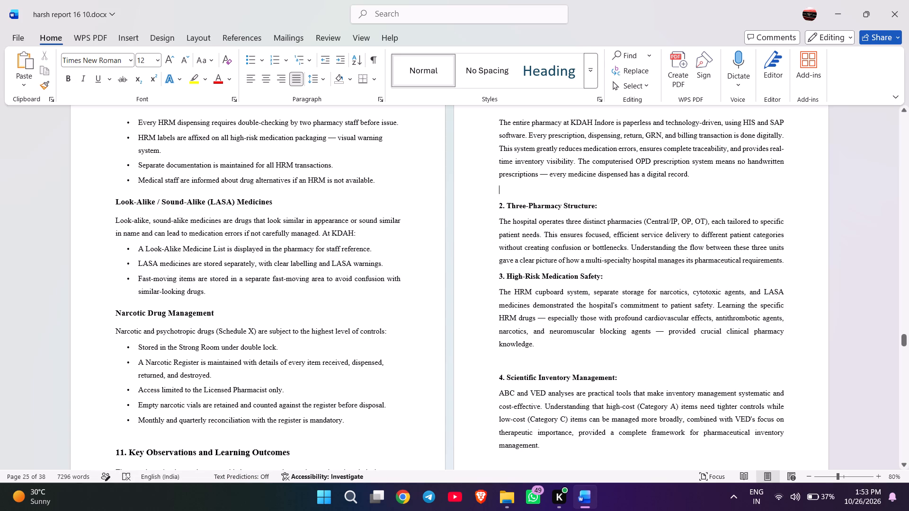
key("BackSpace")
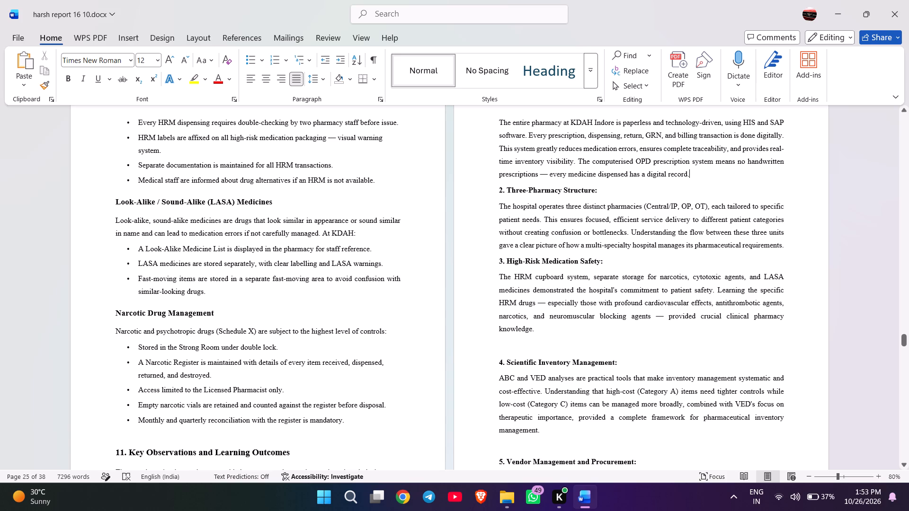
scroll(282, 349, "down", 1)
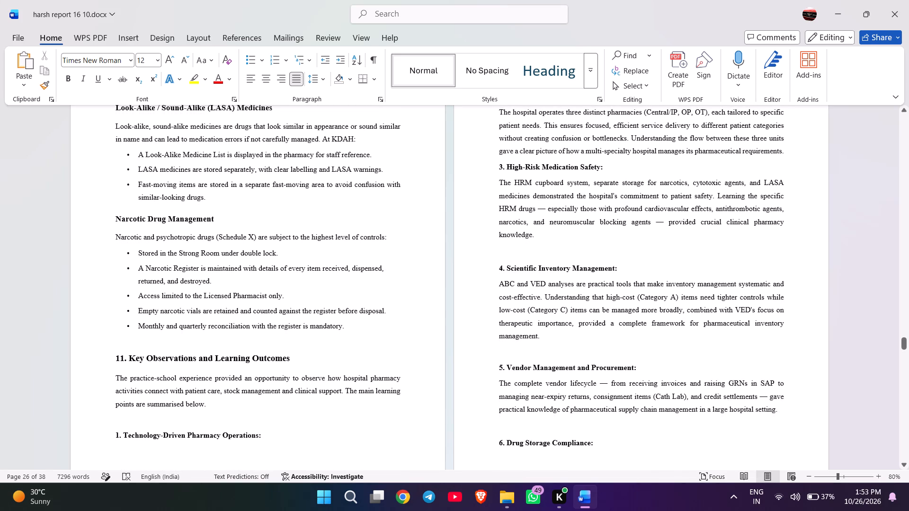
left_click(123, 427)
key("BackSpace")
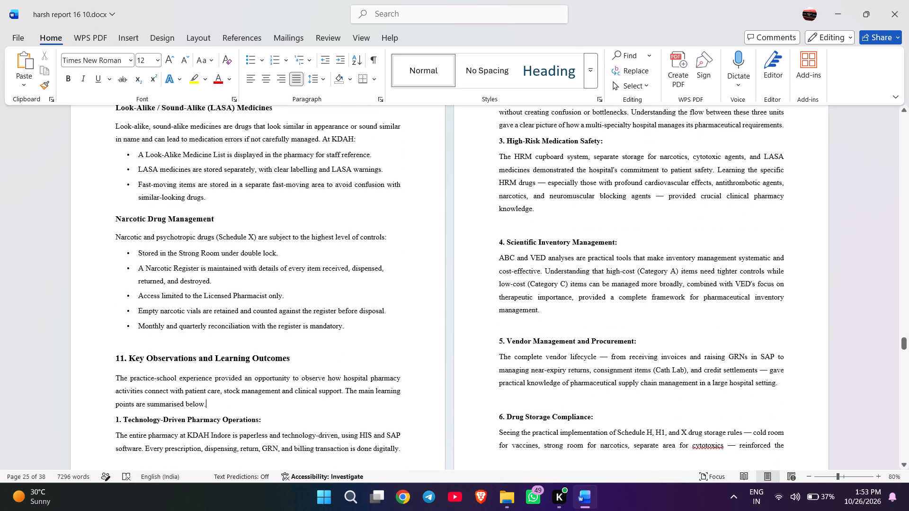
Remove the blank lines above section 11 subheadings 4 to 7, from Scientific Inventory Management to OT Pharmacy and Surgical Kits.
left_click(523, 227)
key("BackSpace")
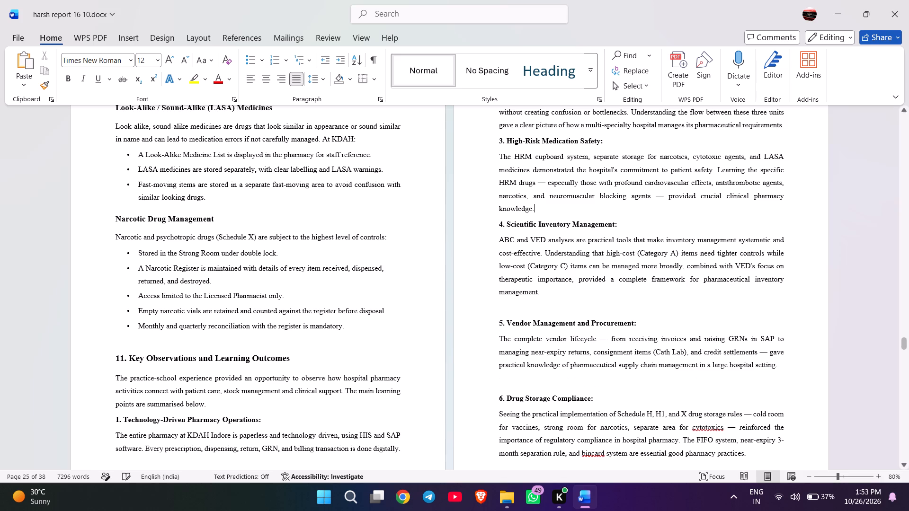
left_click(521, 315)
key("BackSpace")
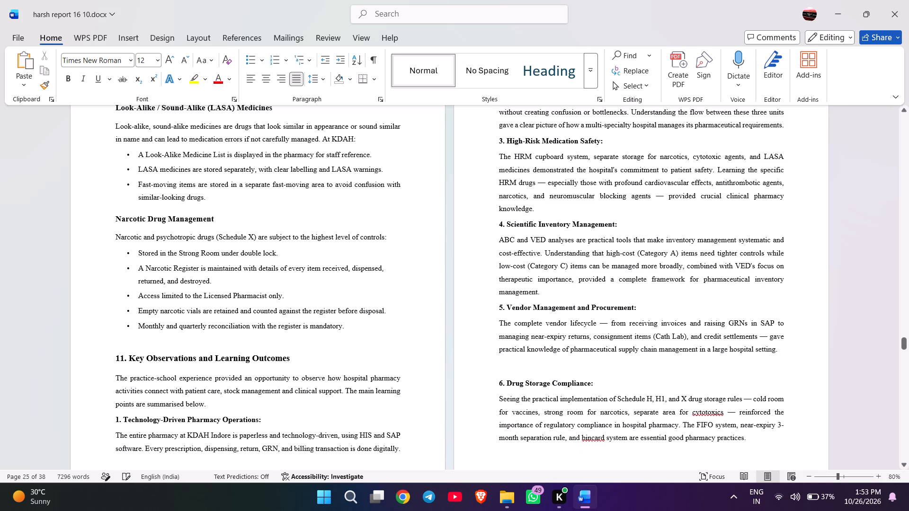
left_click(515, 367)
key("BackSpace")
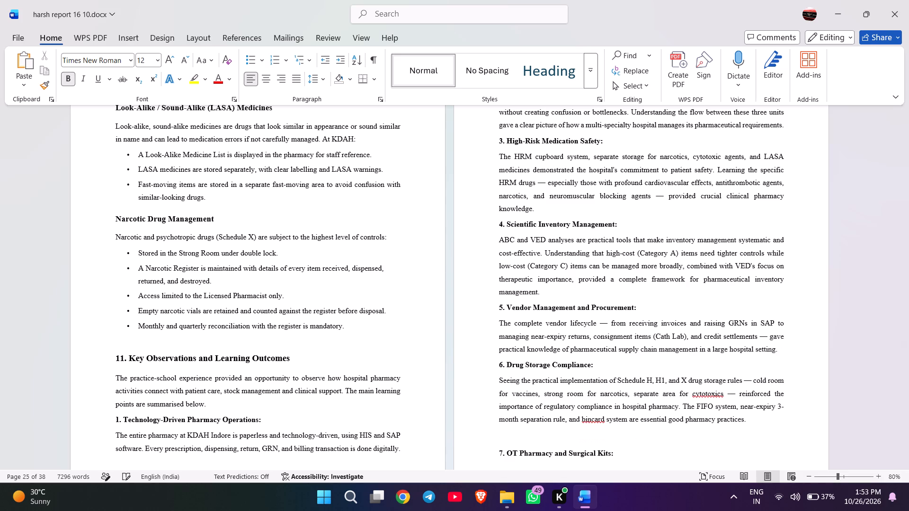
scroll(515, 367, "down", 1)
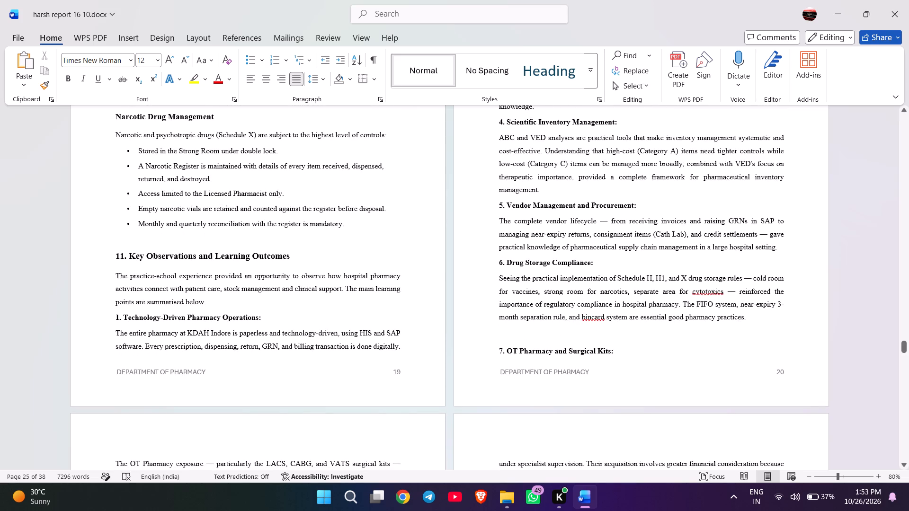
left_click(523, 337)
key("BackSpace")
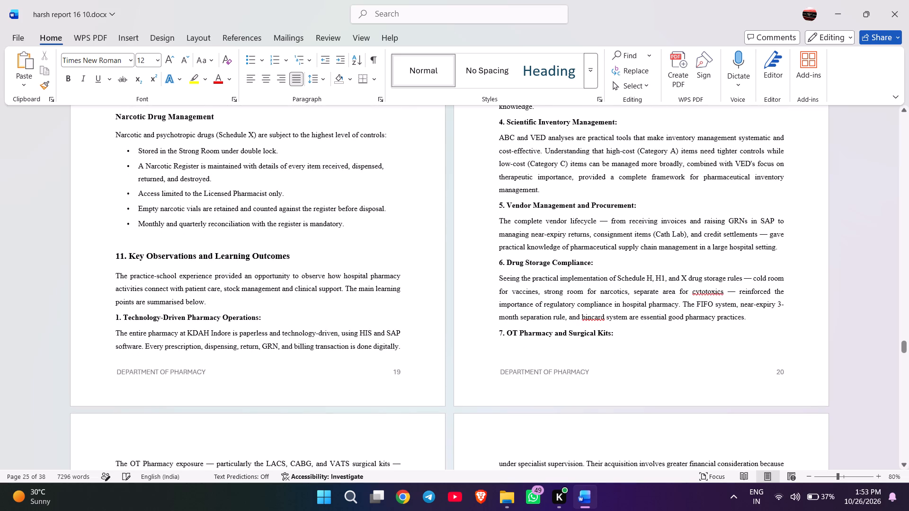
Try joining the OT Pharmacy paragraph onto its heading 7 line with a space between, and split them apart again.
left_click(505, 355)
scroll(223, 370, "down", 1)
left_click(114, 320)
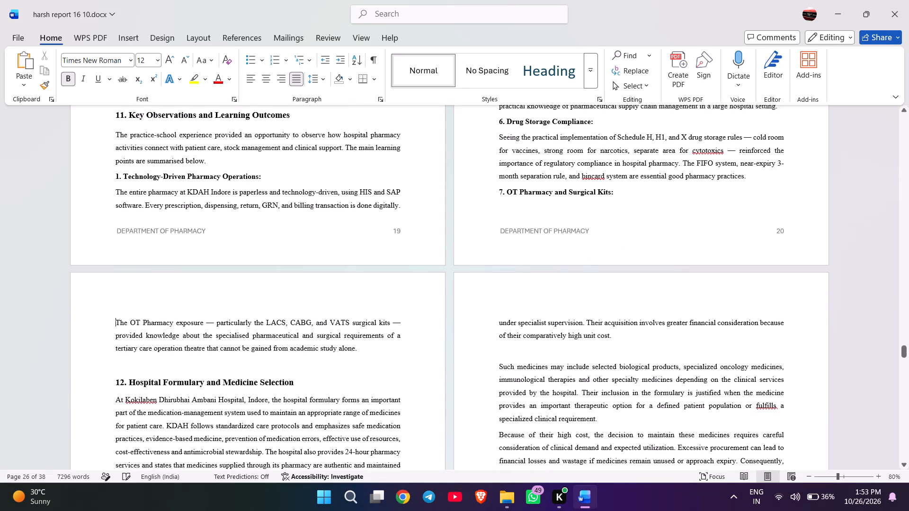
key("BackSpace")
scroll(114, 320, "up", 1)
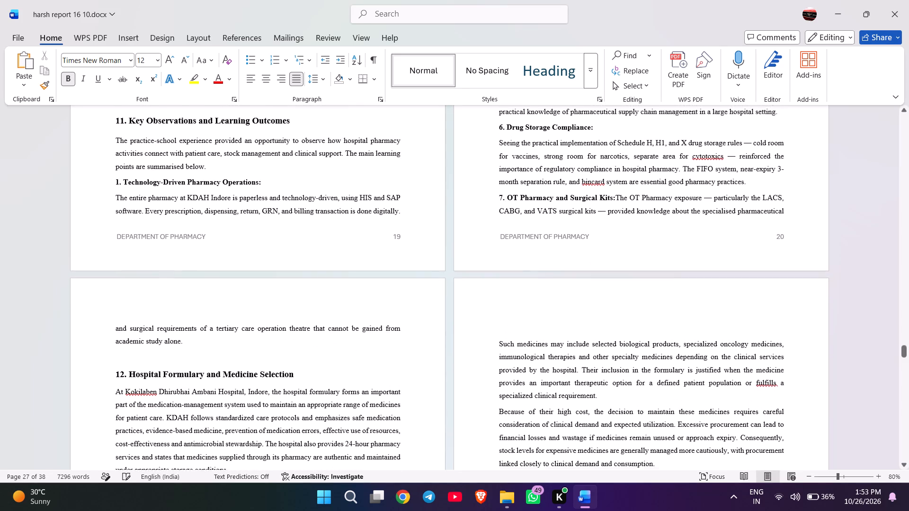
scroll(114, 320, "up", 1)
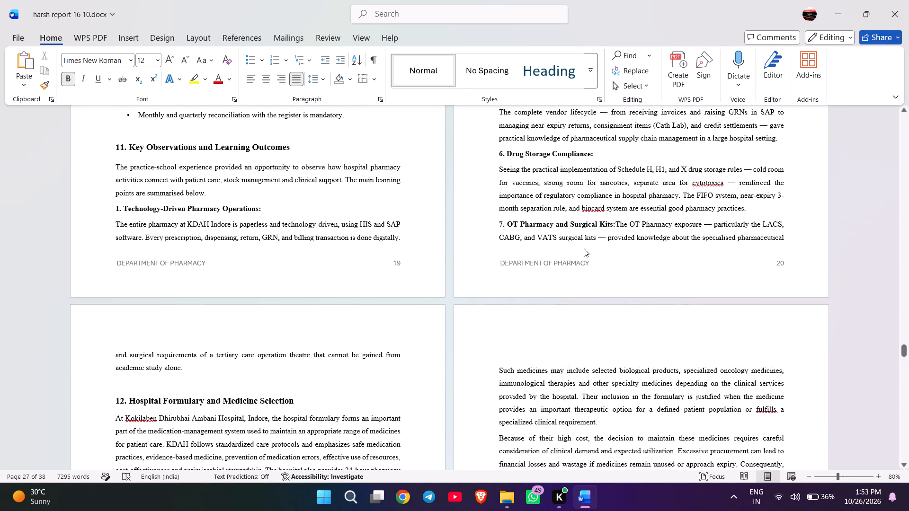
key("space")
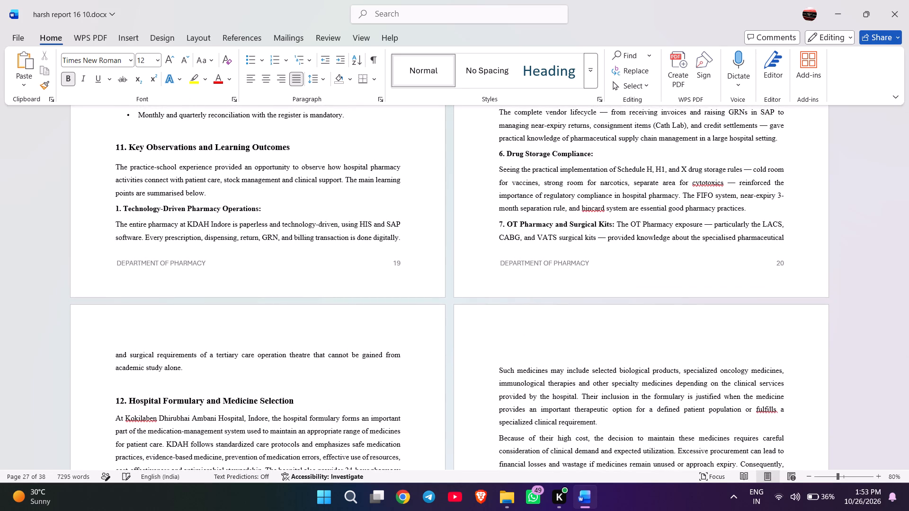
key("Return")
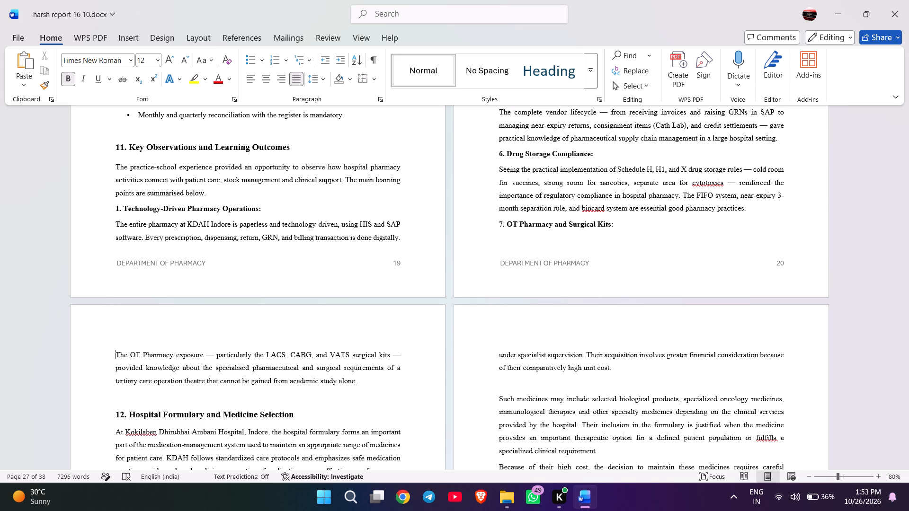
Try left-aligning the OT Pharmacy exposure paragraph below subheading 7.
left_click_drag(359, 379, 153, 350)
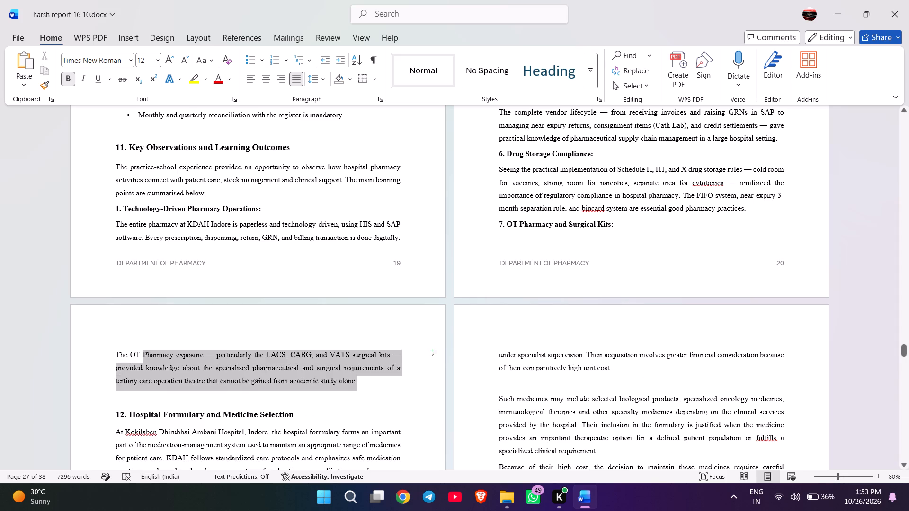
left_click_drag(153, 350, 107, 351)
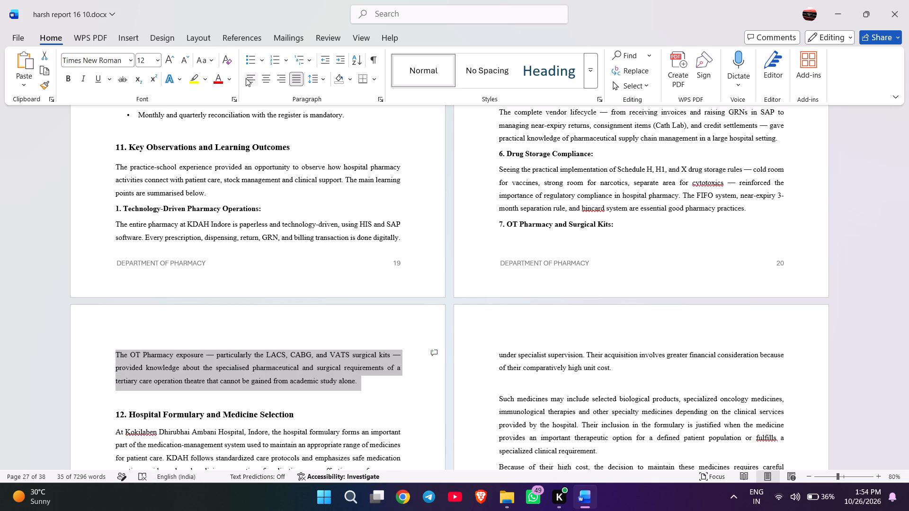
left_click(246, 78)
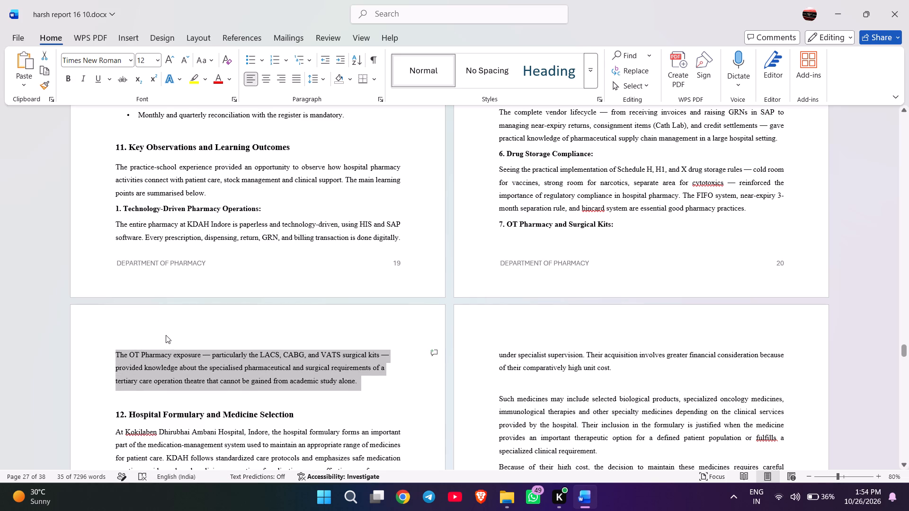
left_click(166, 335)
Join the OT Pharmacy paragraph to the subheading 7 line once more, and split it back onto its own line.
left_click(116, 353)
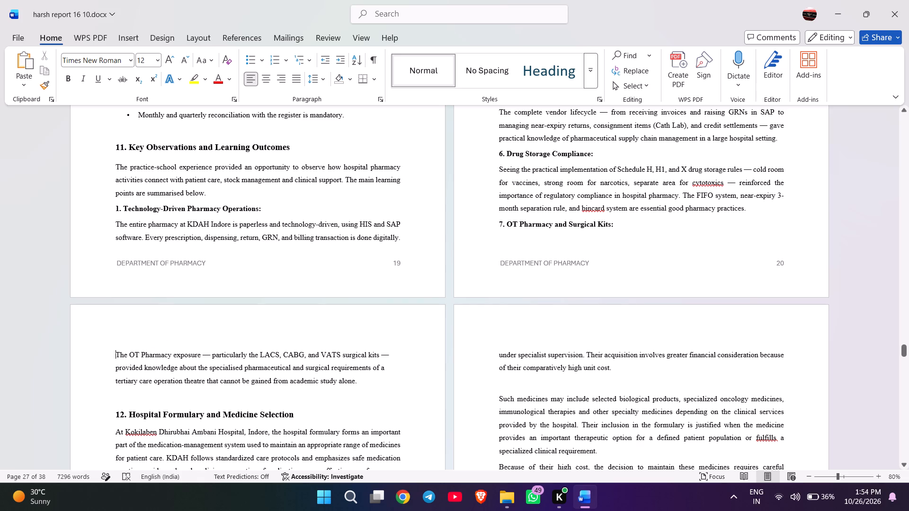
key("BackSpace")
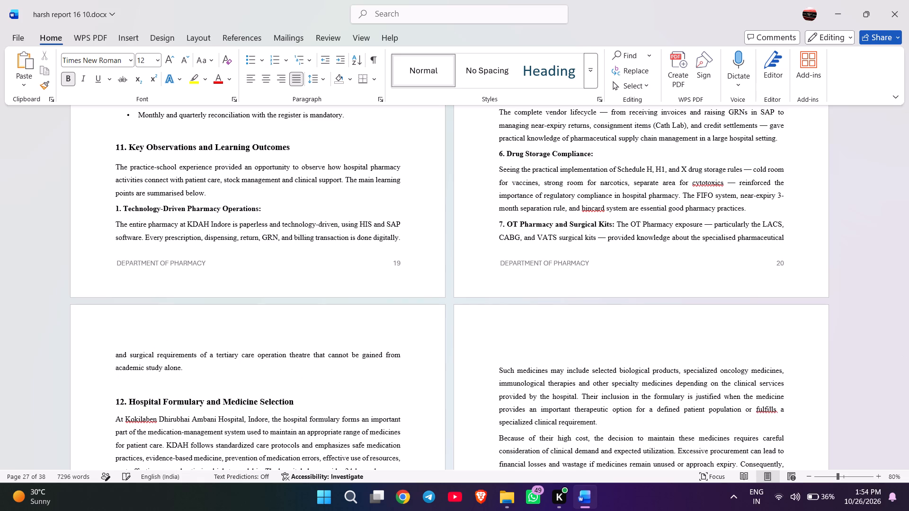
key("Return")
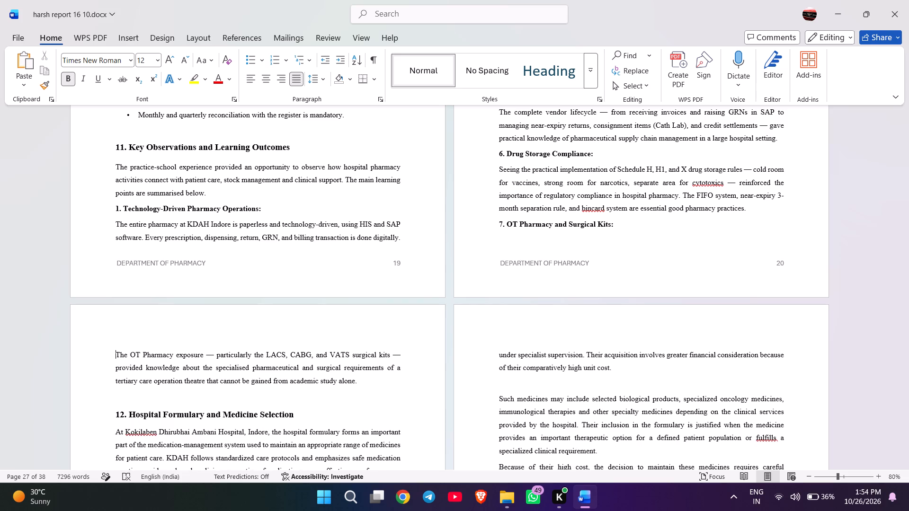
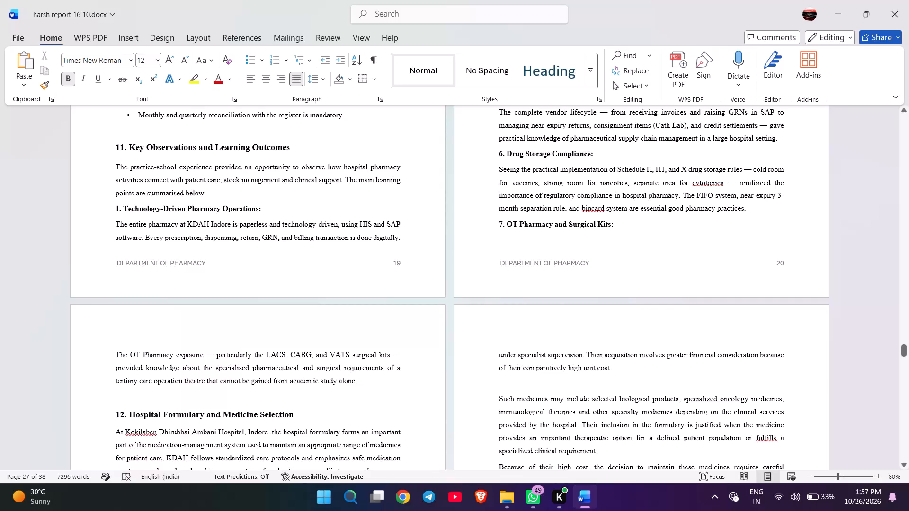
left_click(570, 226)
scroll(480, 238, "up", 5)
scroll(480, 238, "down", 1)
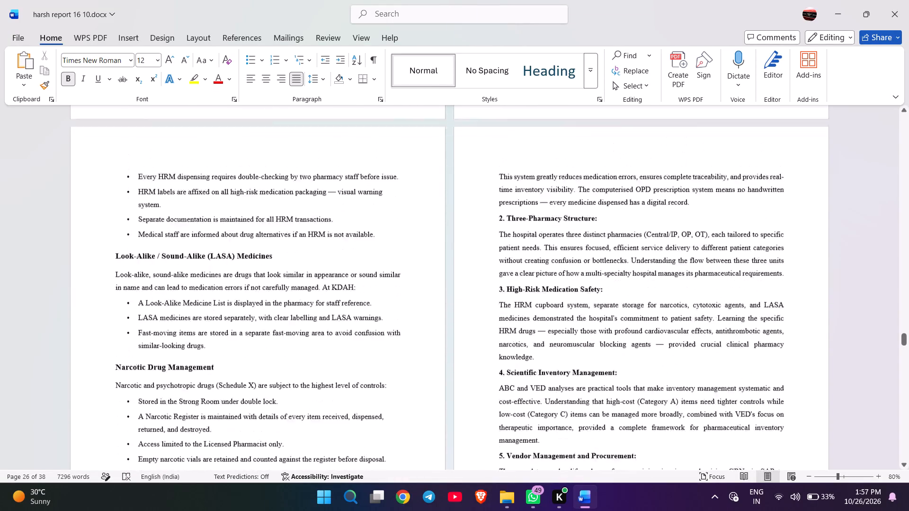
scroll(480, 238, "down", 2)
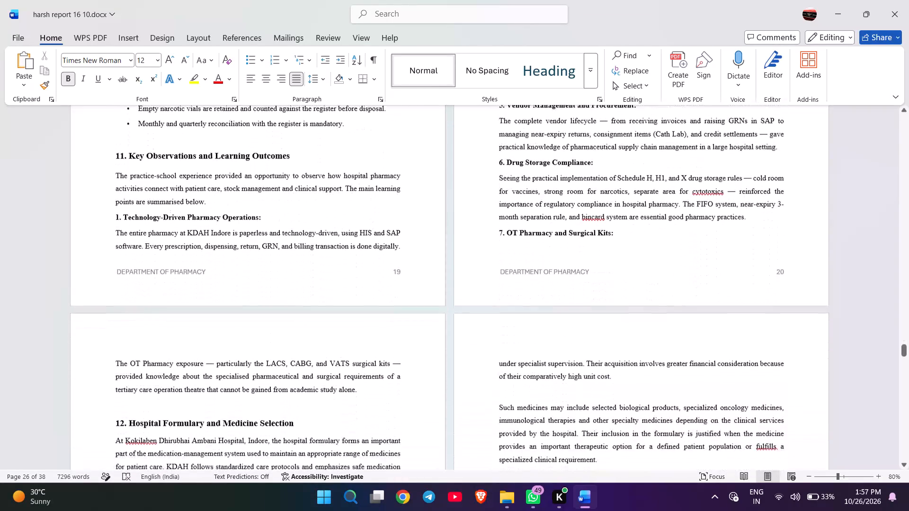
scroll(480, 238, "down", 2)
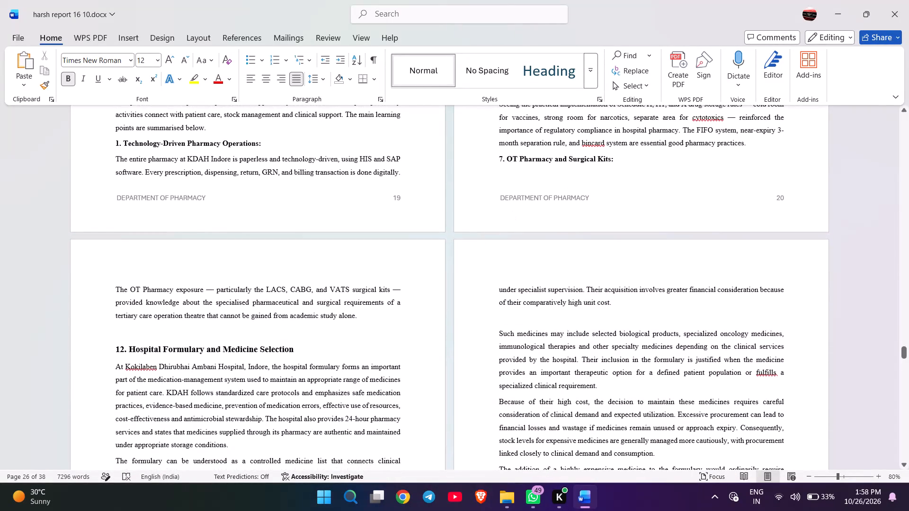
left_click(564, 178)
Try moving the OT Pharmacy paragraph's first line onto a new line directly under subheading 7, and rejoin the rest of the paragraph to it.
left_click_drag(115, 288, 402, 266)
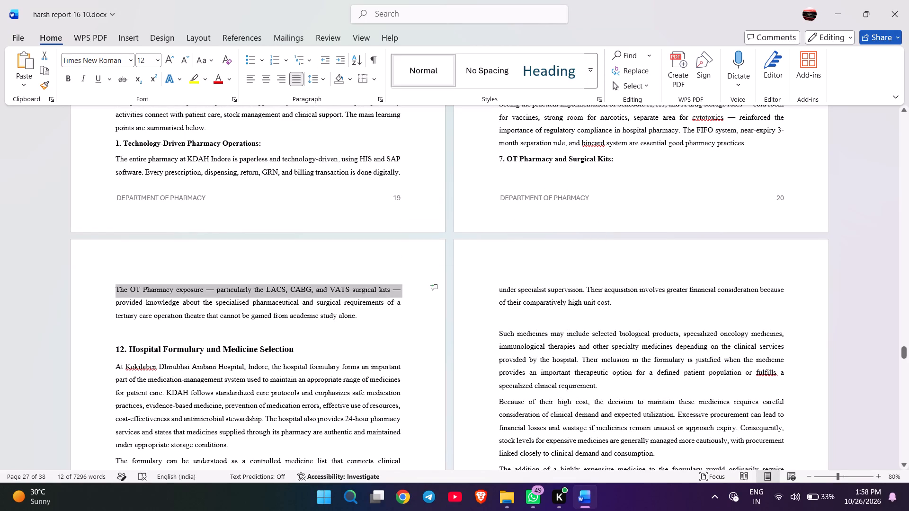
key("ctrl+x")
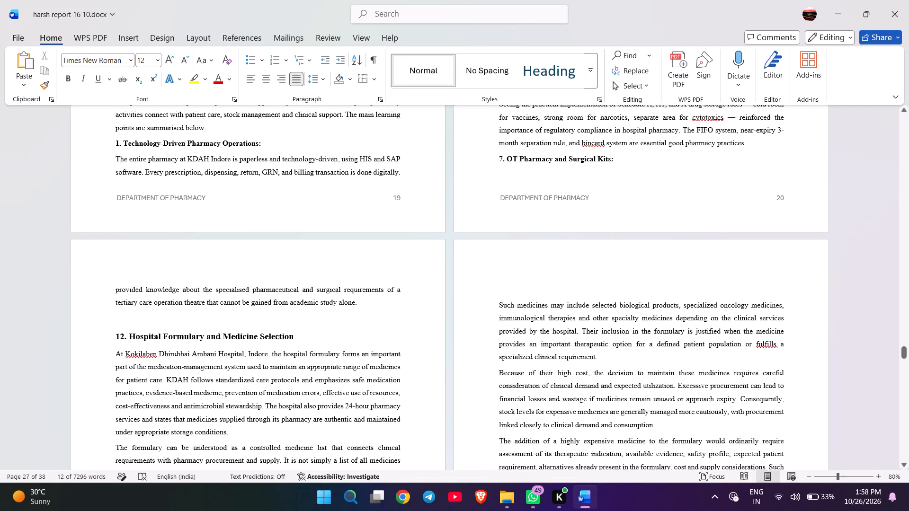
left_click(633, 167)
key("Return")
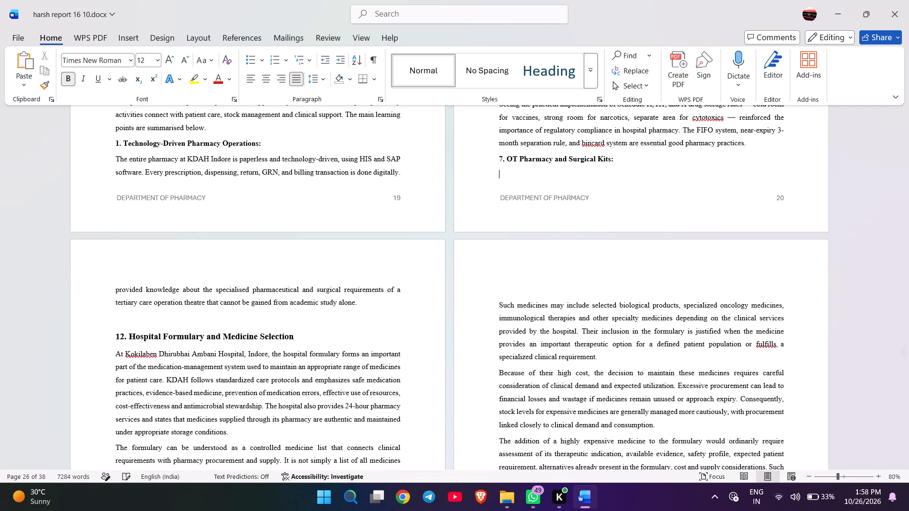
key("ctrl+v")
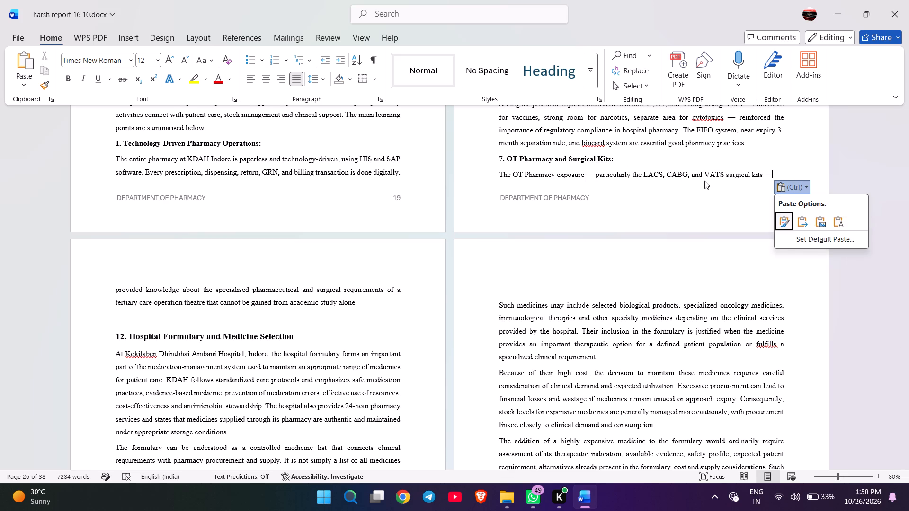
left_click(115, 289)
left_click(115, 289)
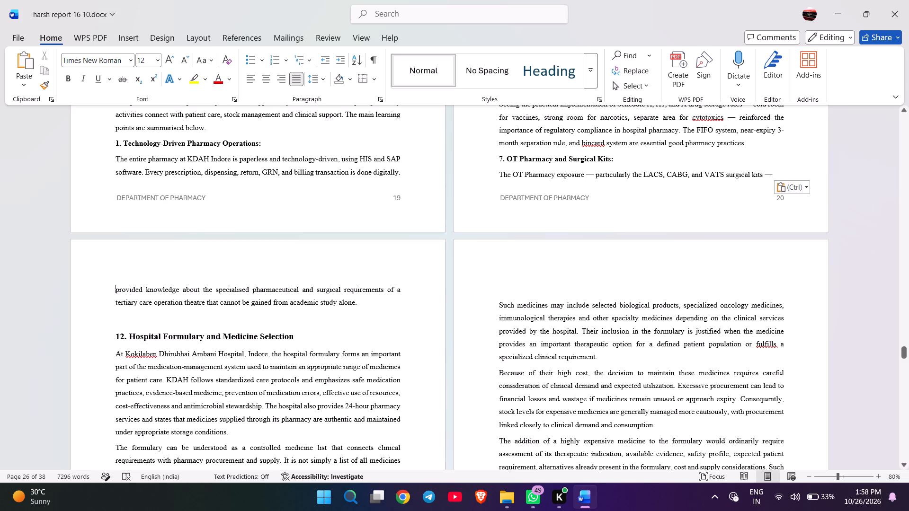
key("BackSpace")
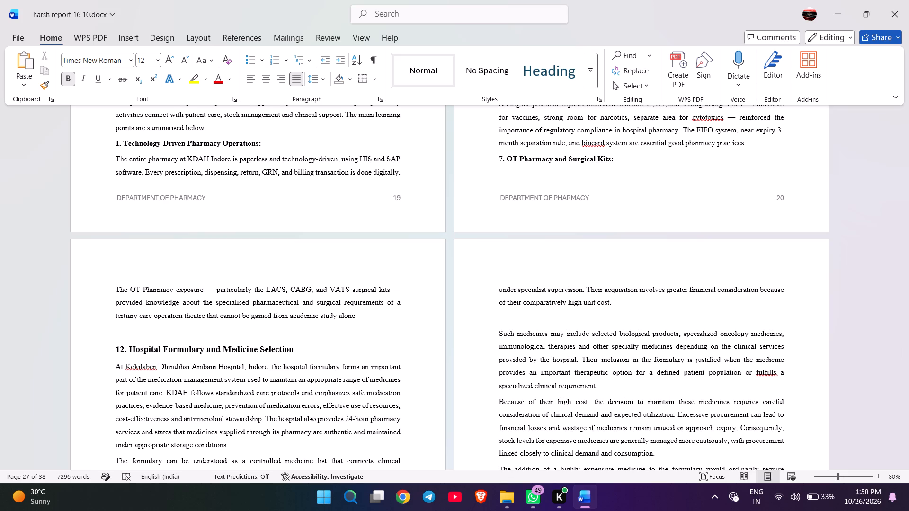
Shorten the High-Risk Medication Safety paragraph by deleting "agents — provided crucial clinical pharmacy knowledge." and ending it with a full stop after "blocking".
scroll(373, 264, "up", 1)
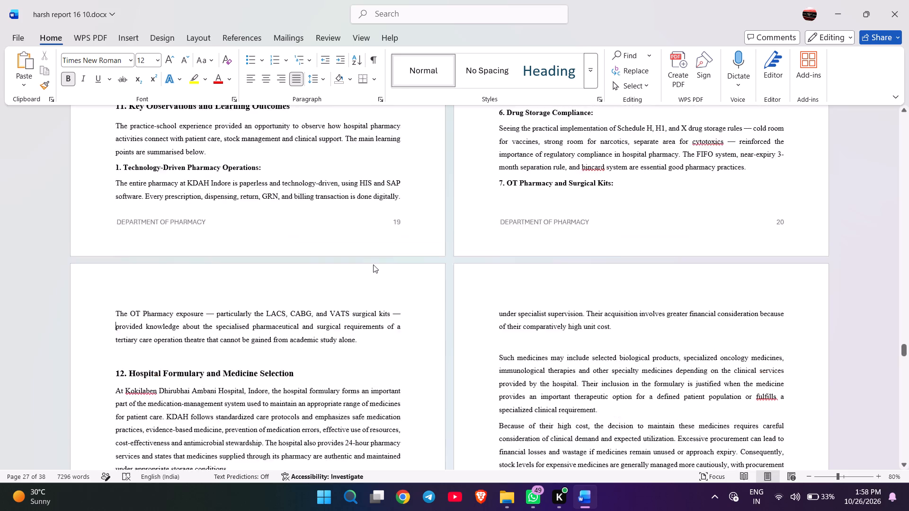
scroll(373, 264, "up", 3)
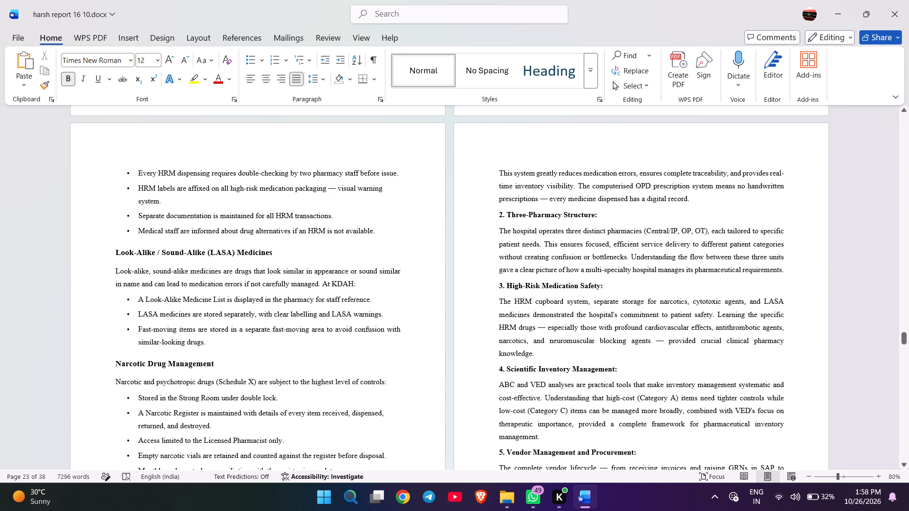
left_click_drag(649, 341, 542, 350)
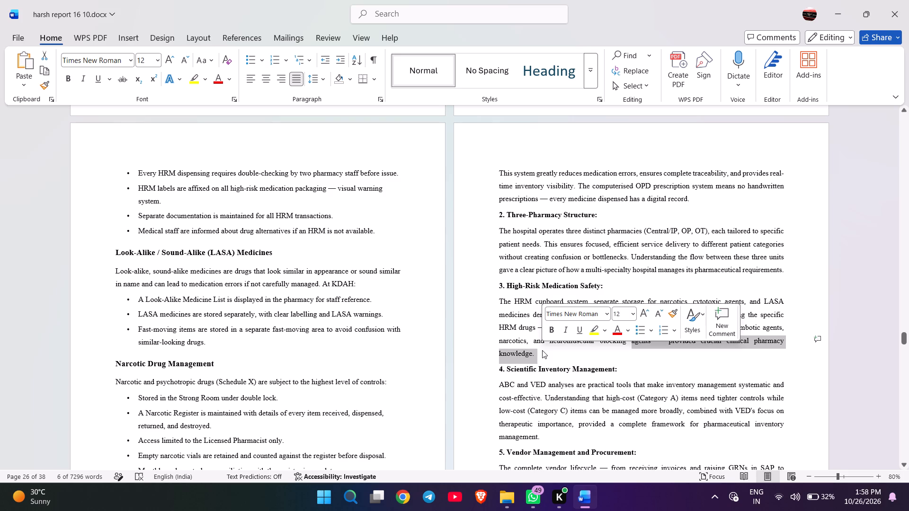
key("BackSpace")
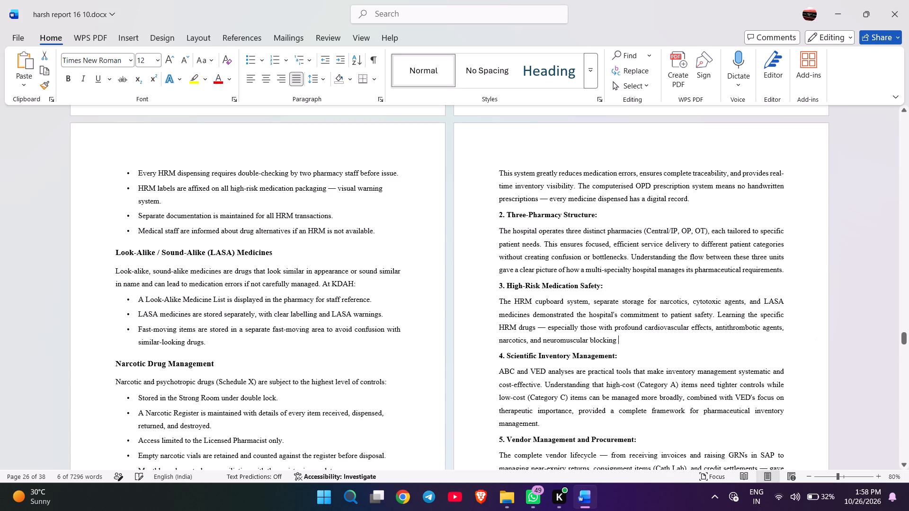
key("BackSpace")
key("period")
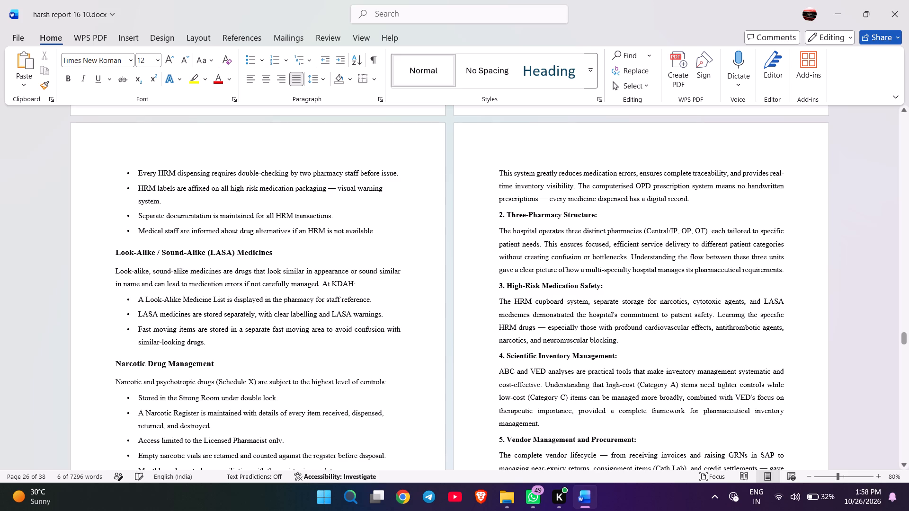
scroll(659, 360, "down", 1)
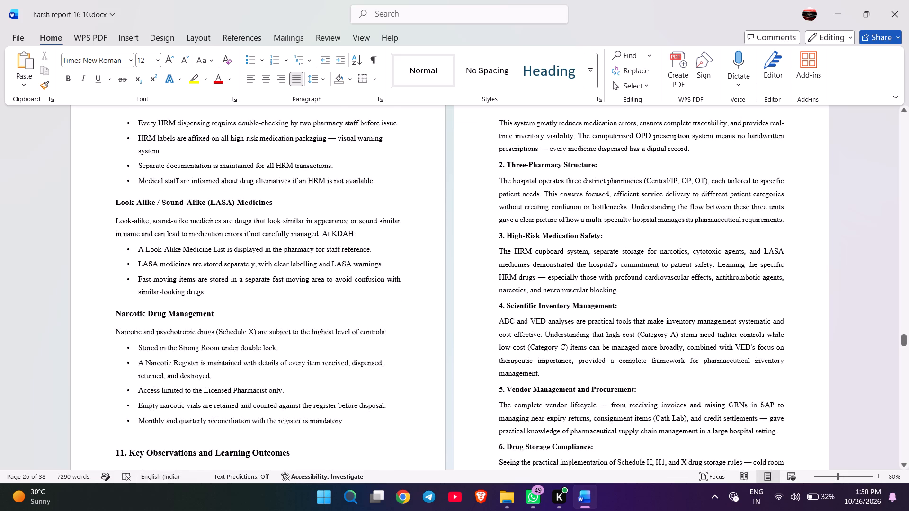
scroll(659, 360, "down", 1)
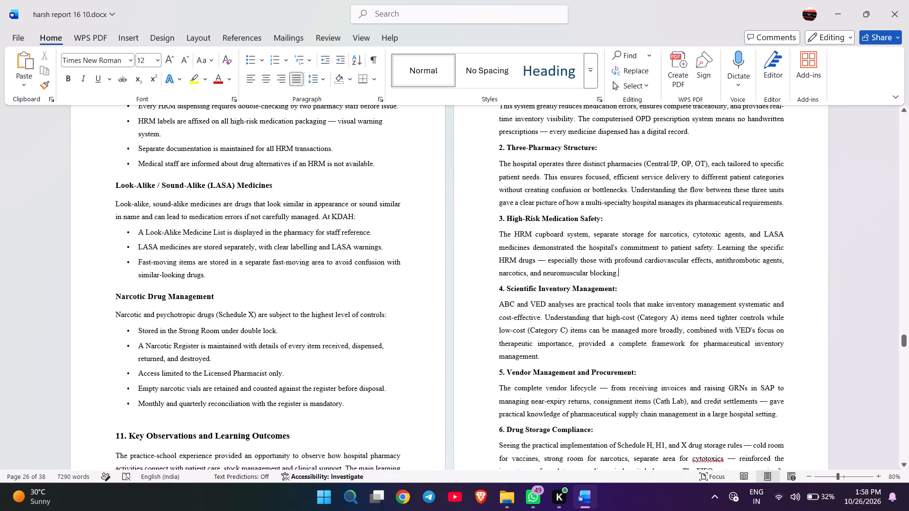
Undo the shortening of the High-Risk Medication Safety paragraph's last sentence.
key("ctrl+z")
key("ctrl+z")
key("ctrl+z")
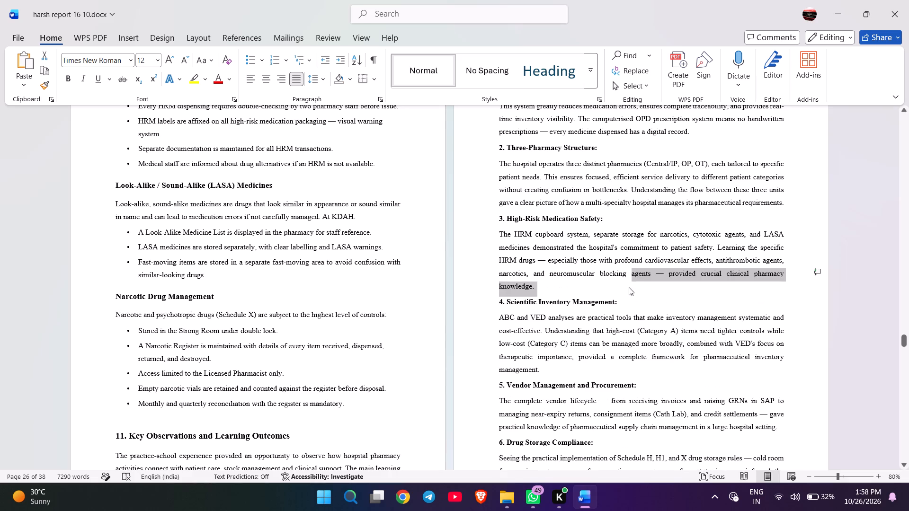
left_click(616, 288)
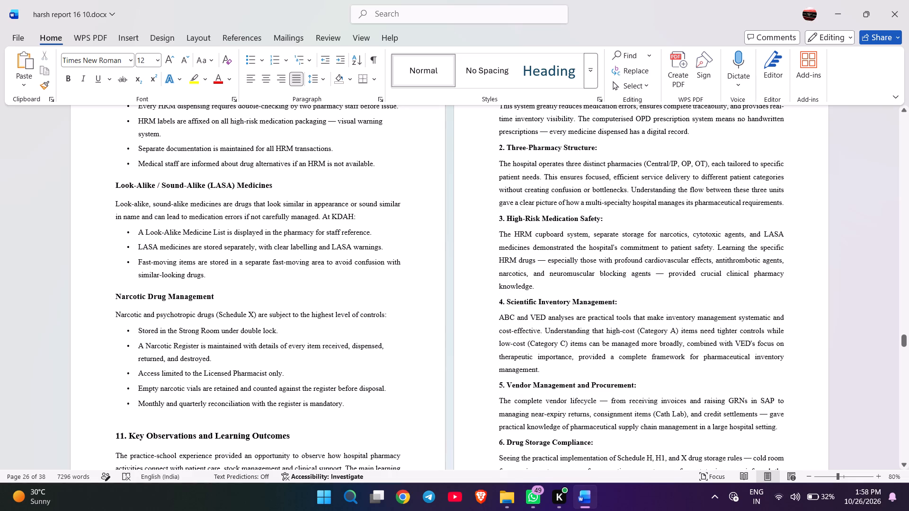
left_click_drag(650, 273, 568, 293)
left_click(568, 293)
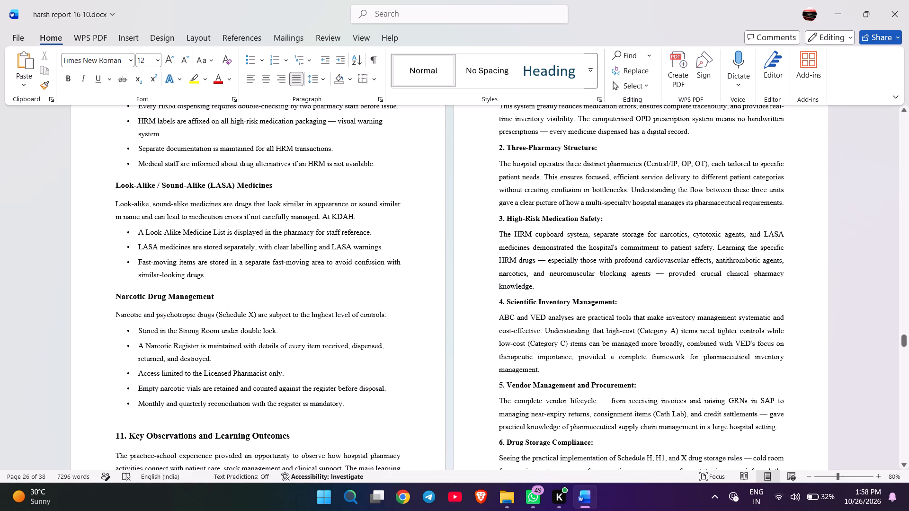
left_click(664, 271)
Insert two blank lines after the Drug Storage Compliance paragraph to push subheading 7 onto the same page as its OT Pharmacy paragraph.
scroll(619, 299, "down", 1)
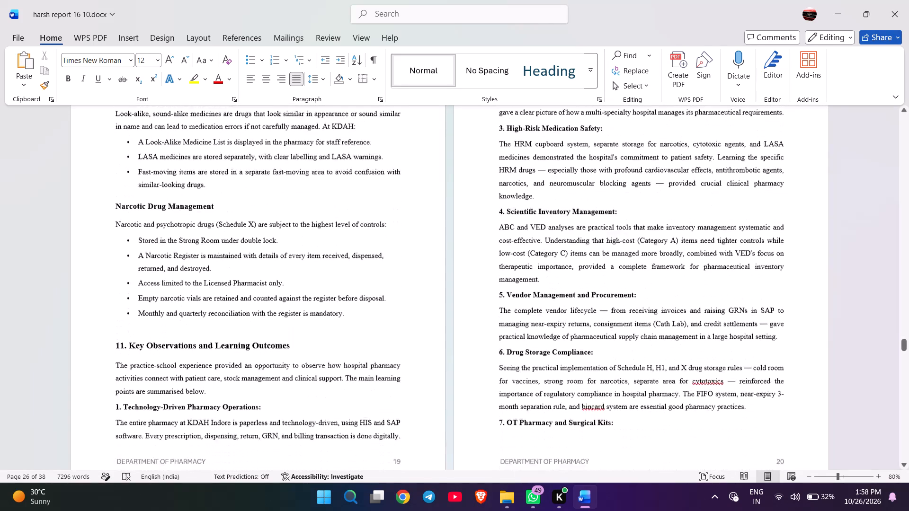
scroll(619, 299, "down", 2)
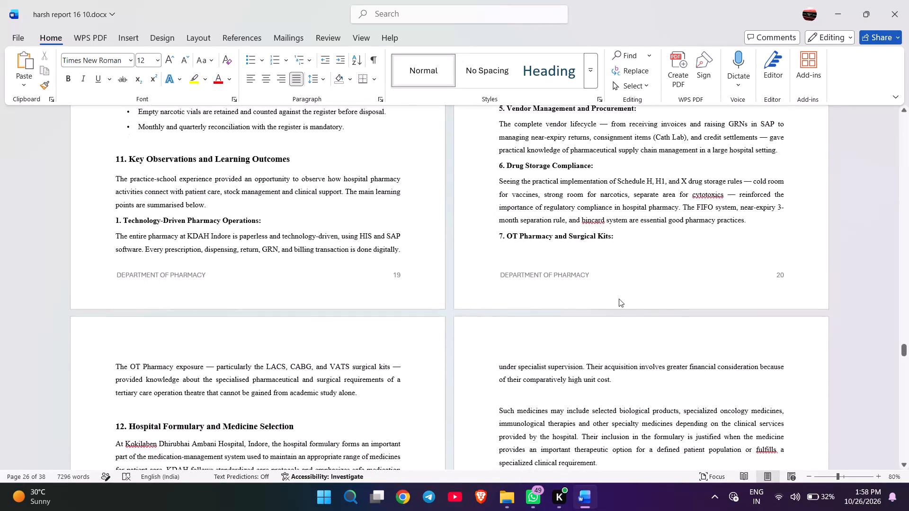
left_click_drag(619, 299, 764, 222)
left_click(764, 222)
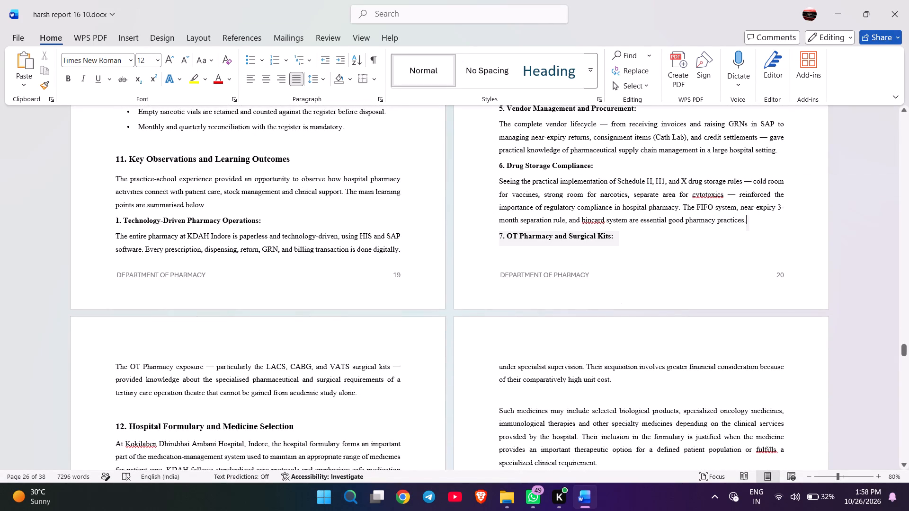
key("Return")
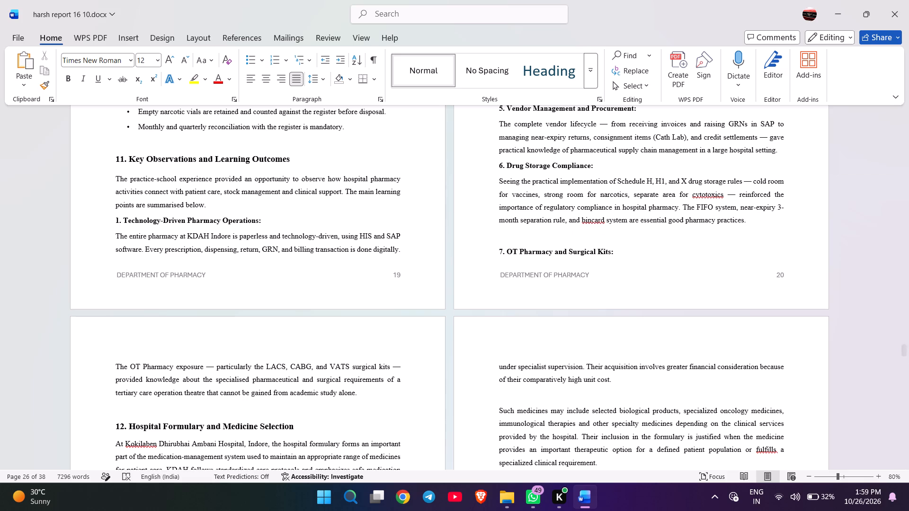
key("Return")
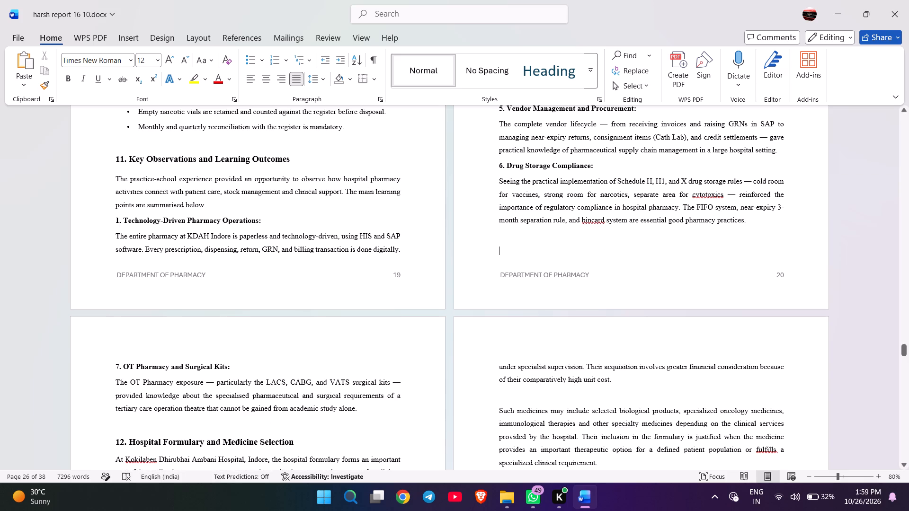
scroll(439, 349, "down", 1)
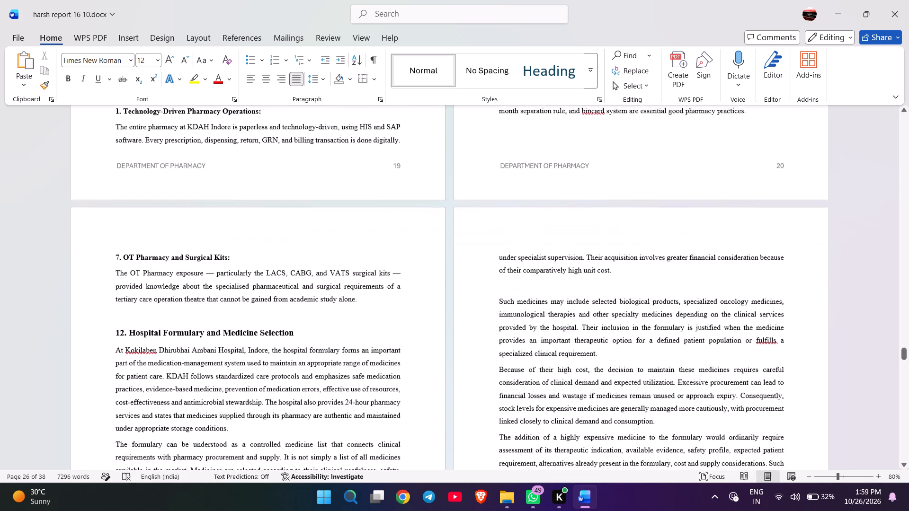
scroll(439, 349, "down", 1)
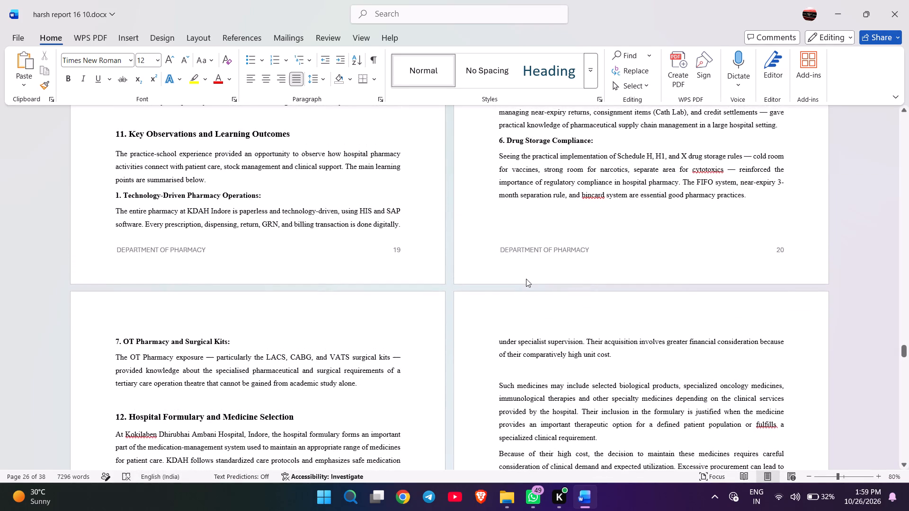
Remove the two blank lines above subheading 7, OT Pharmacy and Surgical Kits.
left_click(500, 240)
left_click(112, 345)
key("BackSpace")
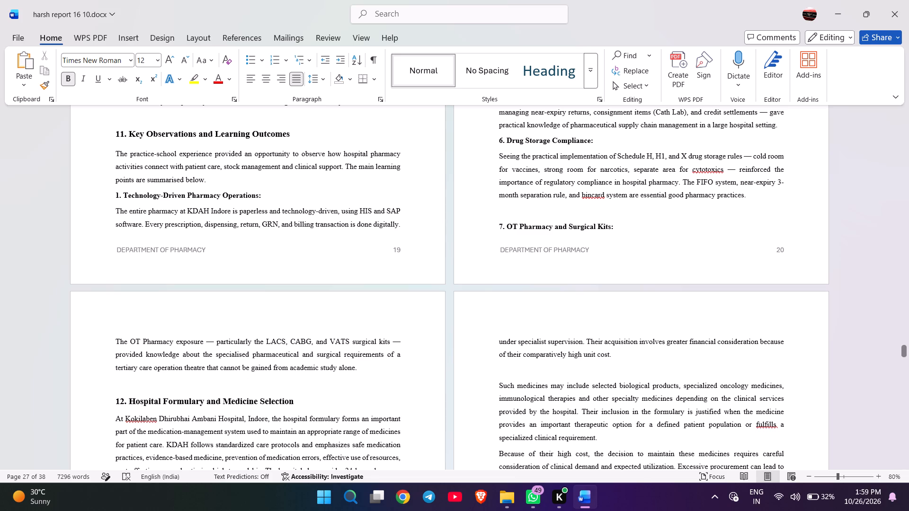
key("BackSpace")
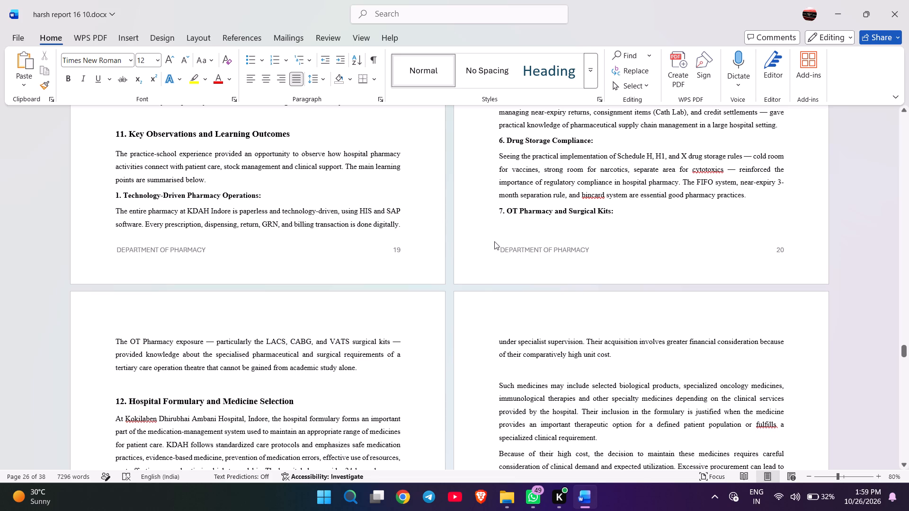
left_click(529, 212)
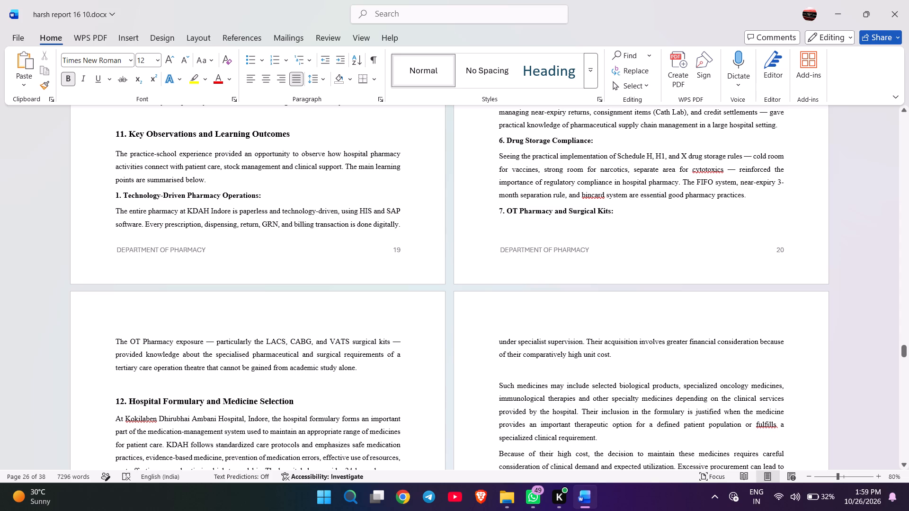
Delete "(Category C)" after "low-cost" in the Scientific Inventory Management paragraph.
left_click(530, 139)
scroll(748, 199, "up", 2)
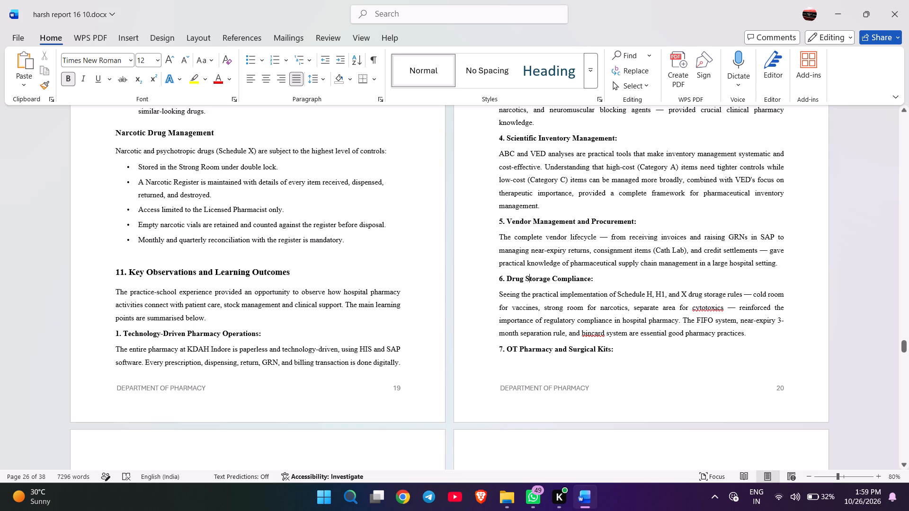
left_click(568, 179)
key("BackSpace")
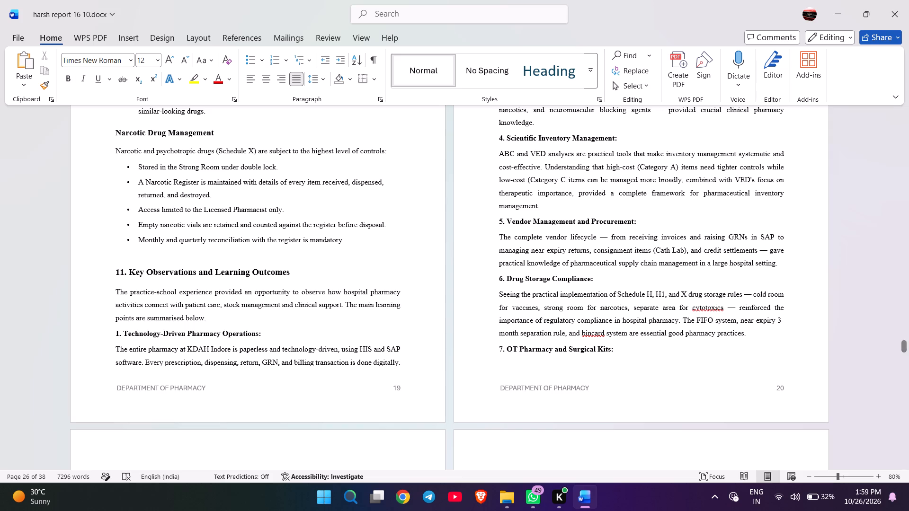
key("BackSpace")
key("BackSpace")
key("BackSpace")
key("BackSpace")
key("BackSpace")
key("BackSpace")
key("BackSpace")
key("BackSpace")
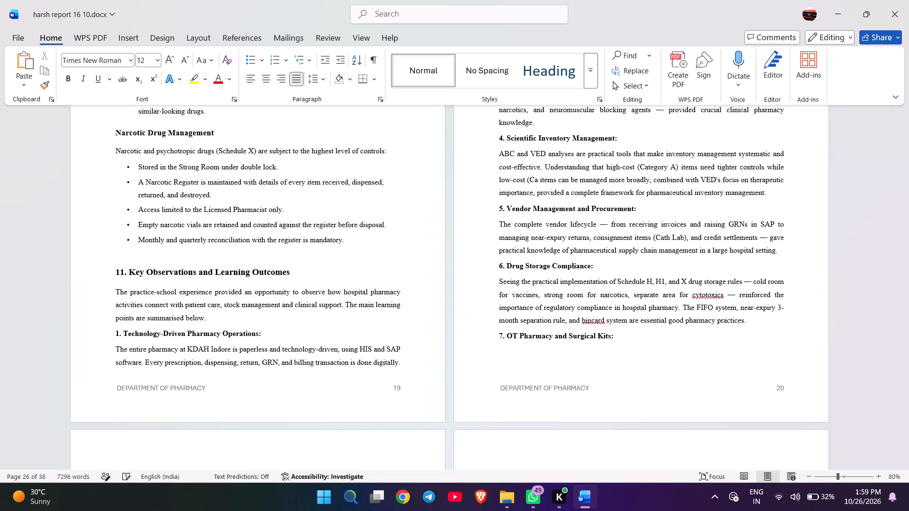
key("BackSpace")
key("BackSpace")
key("BackSpace")
key("BackSpace")
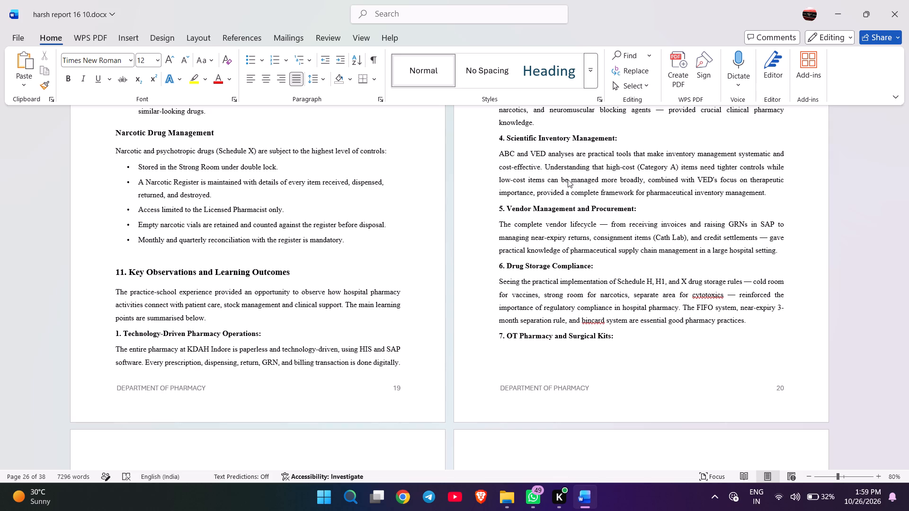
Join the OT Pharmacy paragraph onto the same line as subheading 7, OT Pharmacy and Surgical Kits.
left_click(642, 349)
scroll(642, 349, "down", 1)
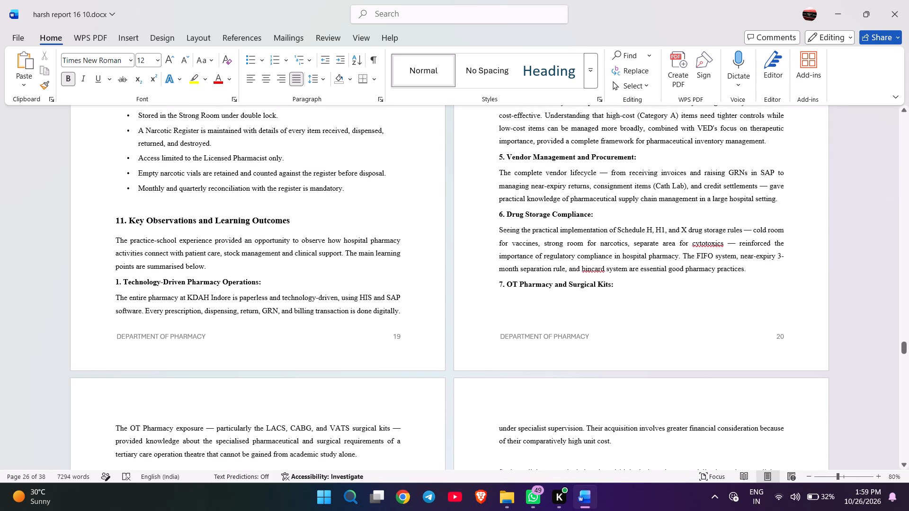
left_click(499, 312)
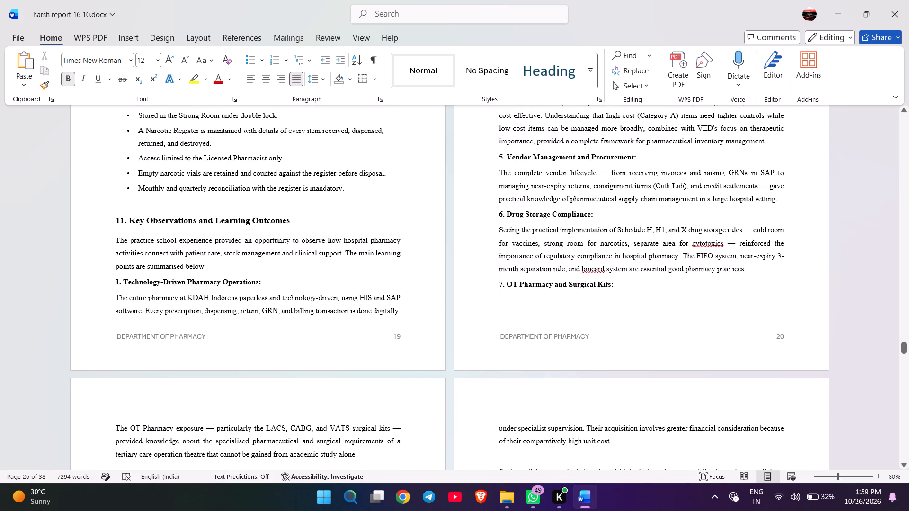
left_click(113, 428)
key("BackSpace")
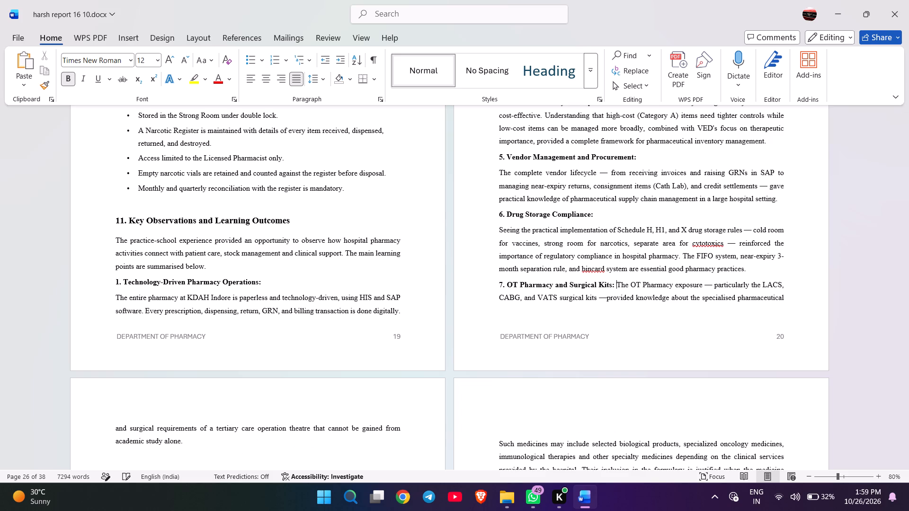
Delete the bullet "Access limited to the Licensed Pharmacist only." from the Narrotic Drug Management list.
scroll(113, 428, "down", 1)
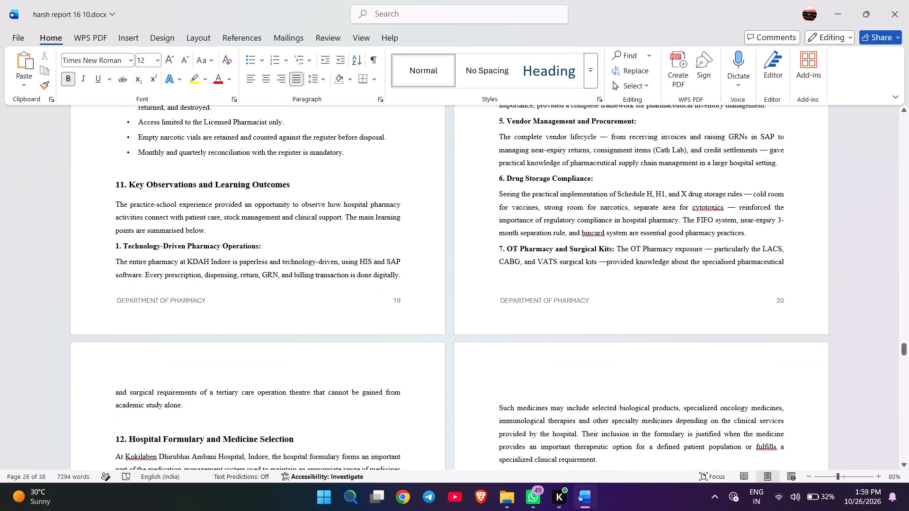
scroll(494, 301, "up", 1)
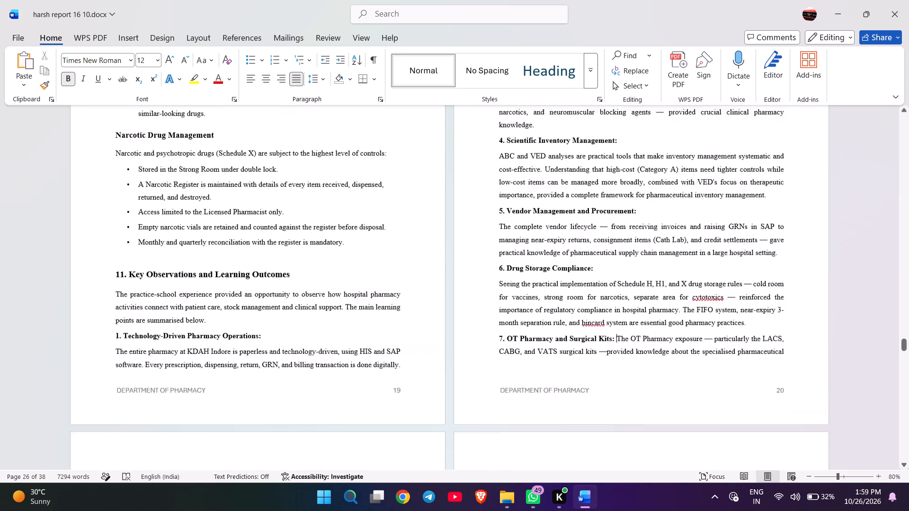
scroll(494, 301, "up", 1)
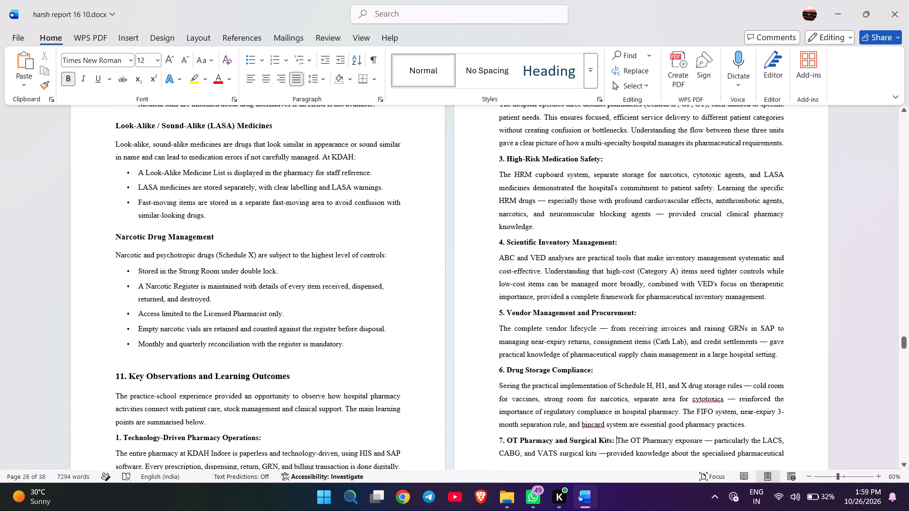
left_click_drag(360, 345, 107, 345)
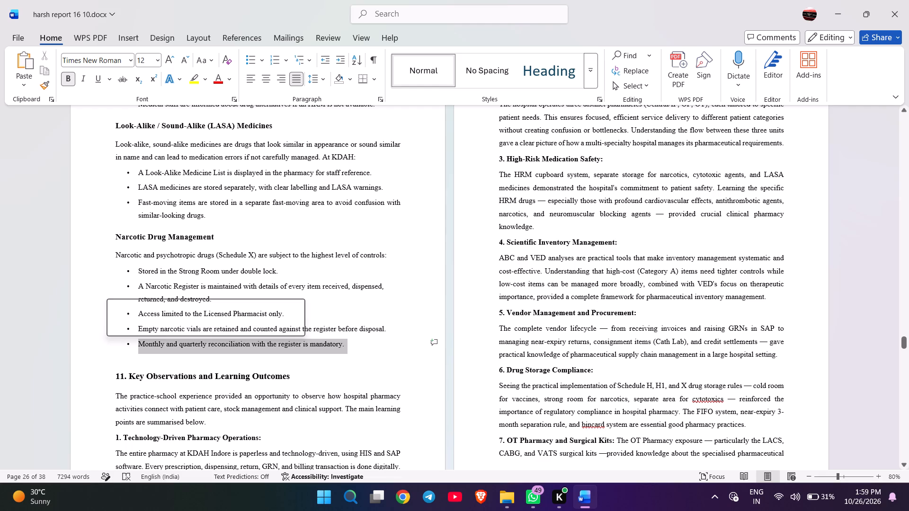
left_click(107, 345)
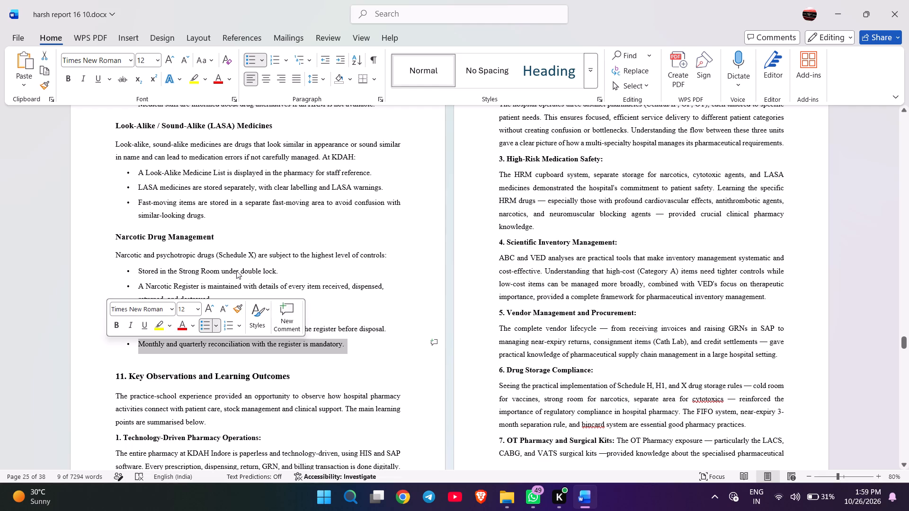
left_click(289, 269)
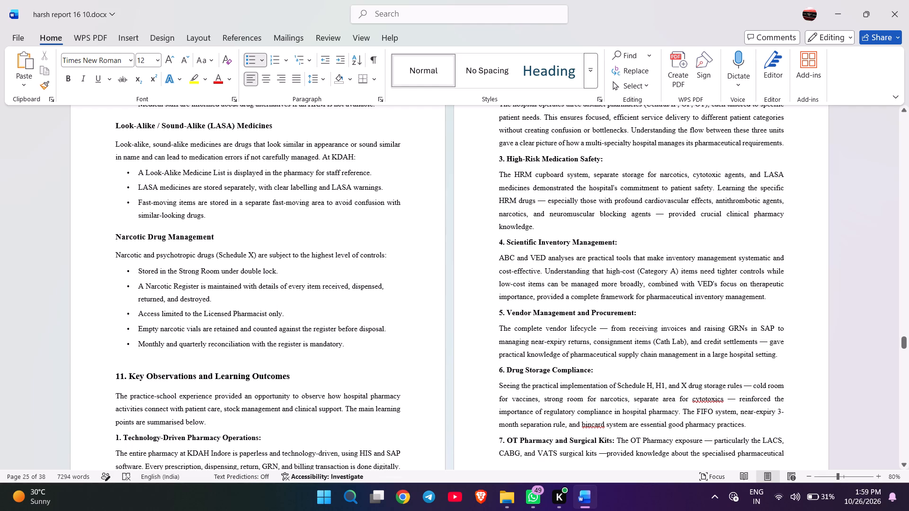
left_click_drag(301, 314, 120, 315)
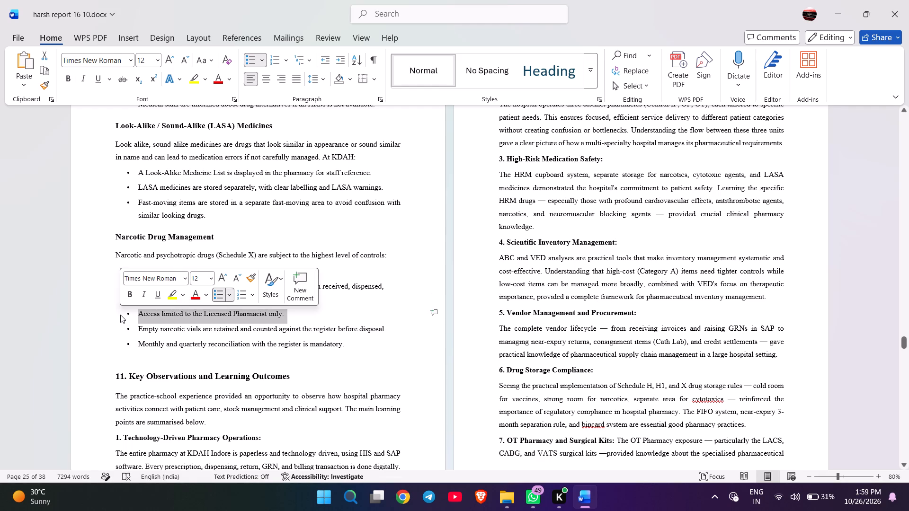
key("BackSpace")
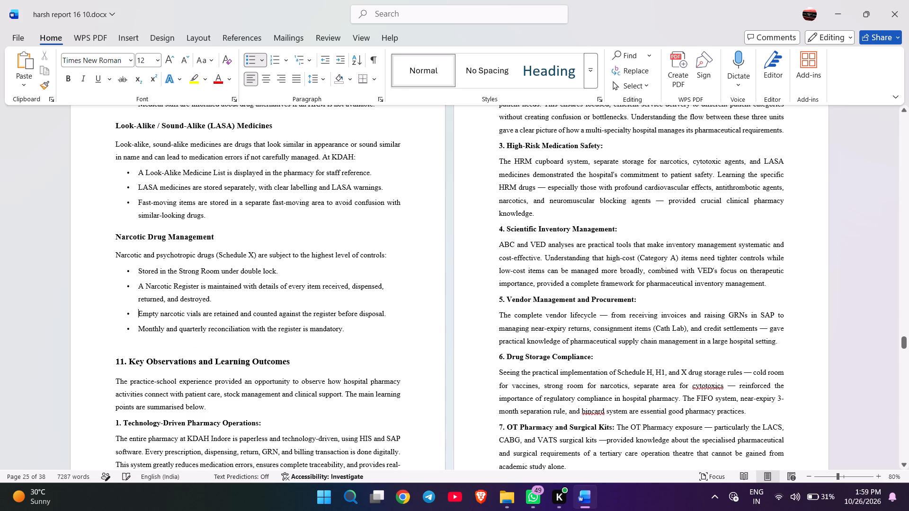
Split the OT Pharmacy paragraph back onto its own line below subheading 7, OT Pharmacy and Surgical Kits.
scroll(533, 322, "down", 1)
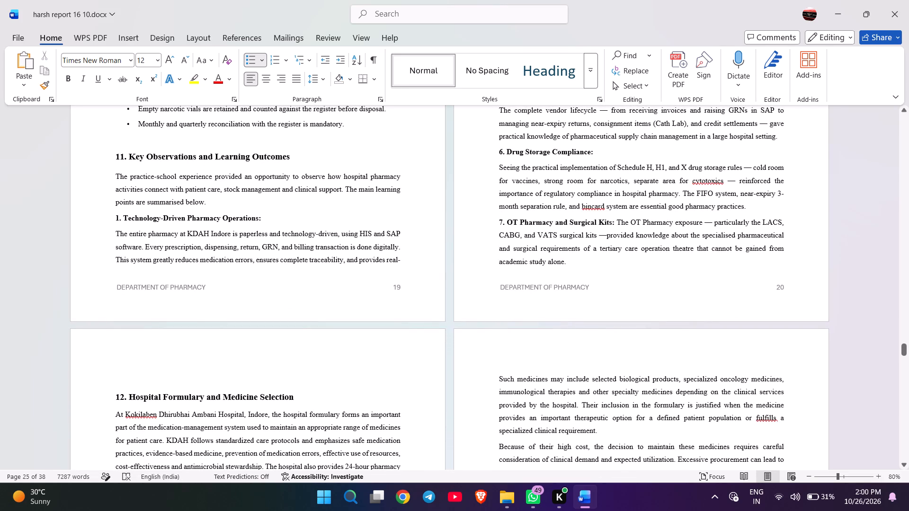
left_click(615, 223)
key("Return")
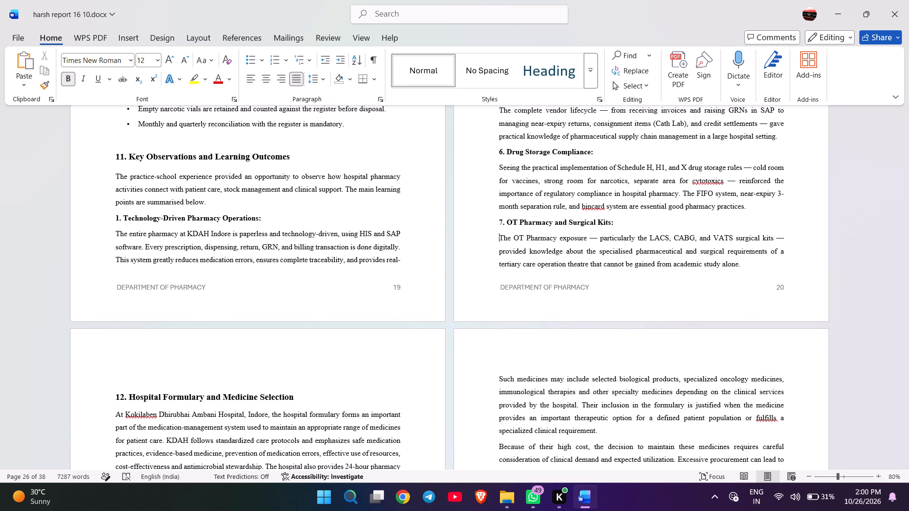
Remove the blank line above heading 12, Hospital Formulary and Medicine Selection, keeping the heading separate from the OT Pharmacy paragraph.
scroll(481, 236, "right", 1)
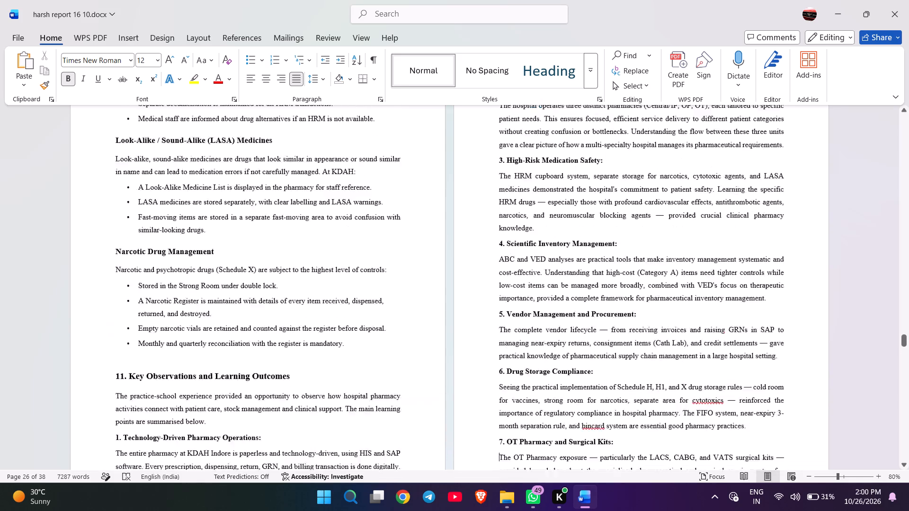
scroll(481, 236, "right", 1)
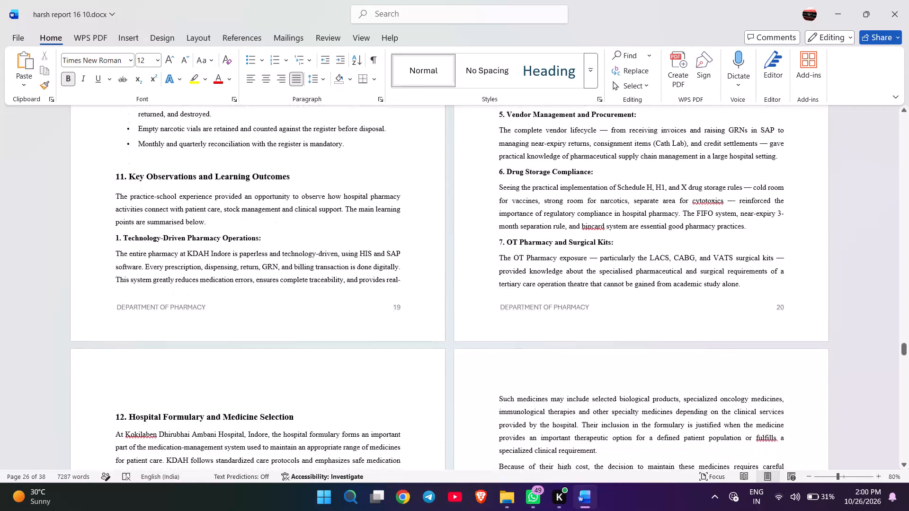
left_click(107, 414)
left_click(114, 418)
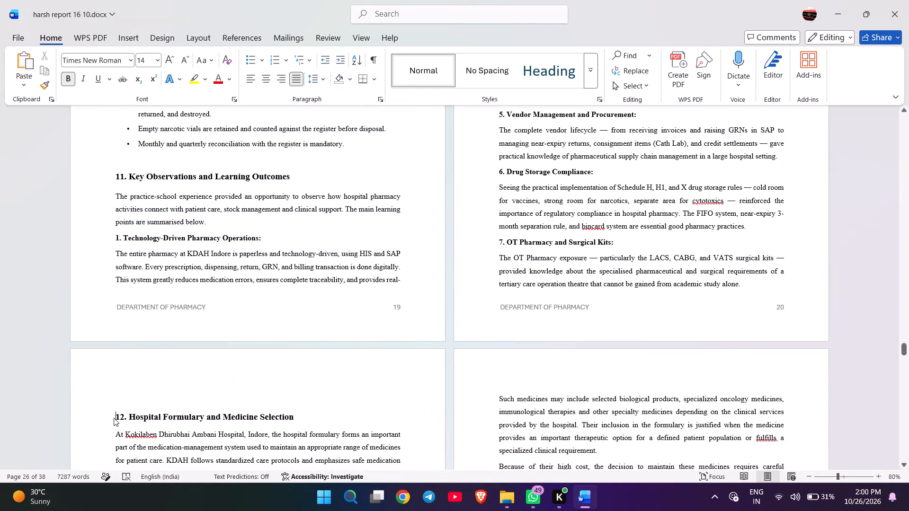
key("BackSpace")
key("BackSpace")
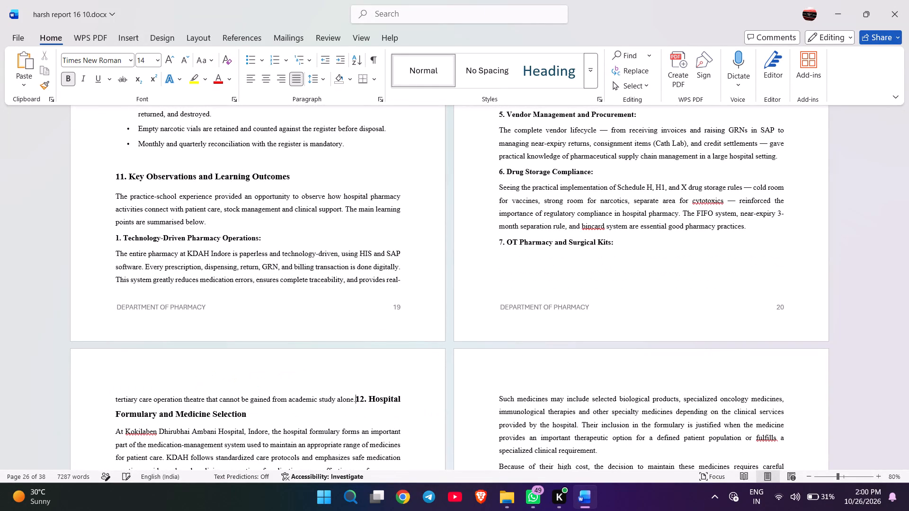
key("ctrl+z")
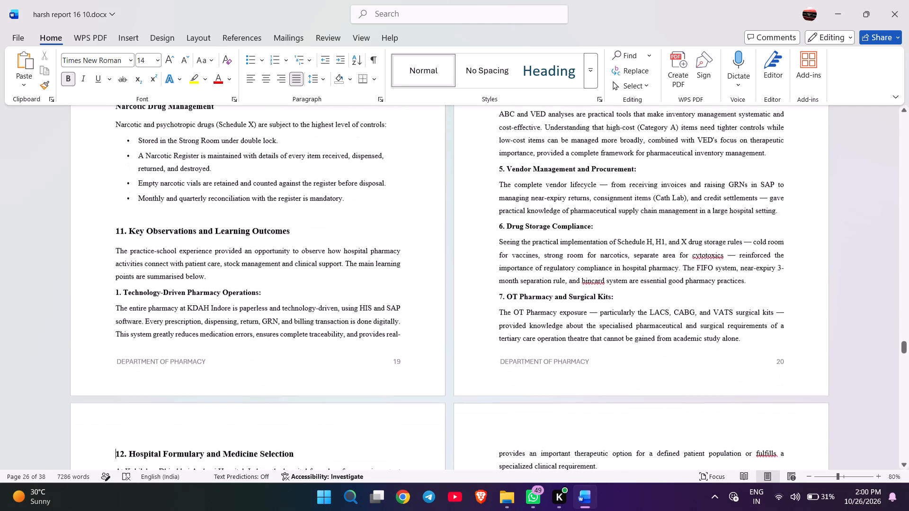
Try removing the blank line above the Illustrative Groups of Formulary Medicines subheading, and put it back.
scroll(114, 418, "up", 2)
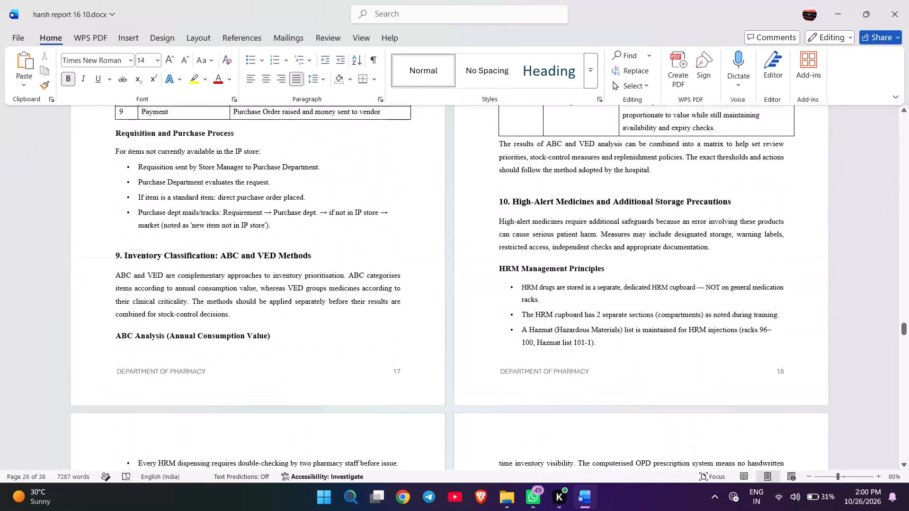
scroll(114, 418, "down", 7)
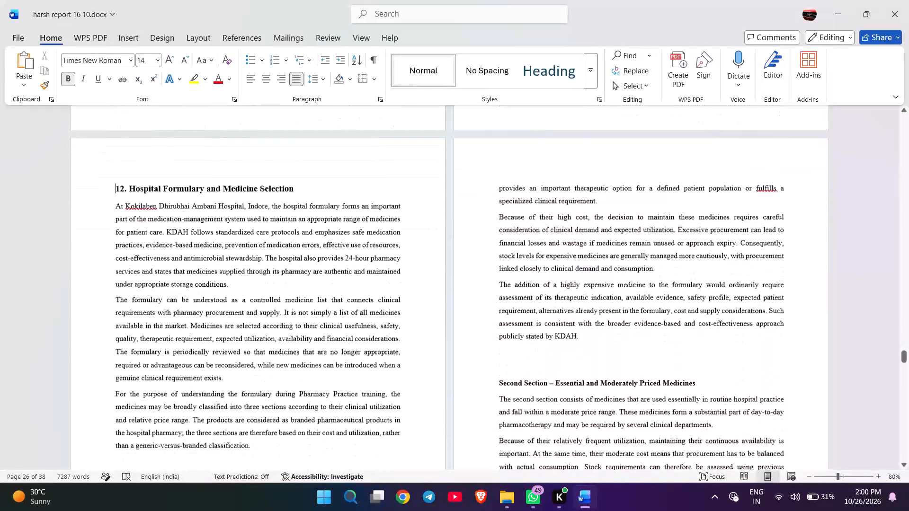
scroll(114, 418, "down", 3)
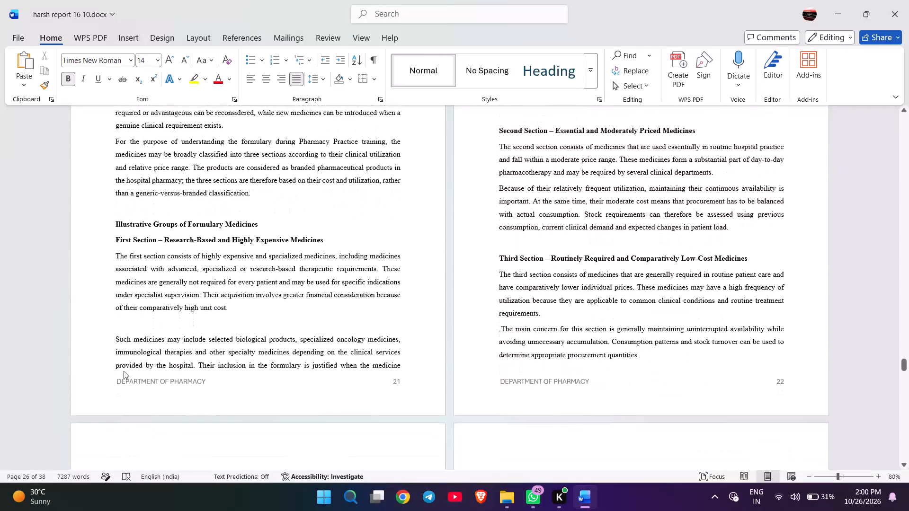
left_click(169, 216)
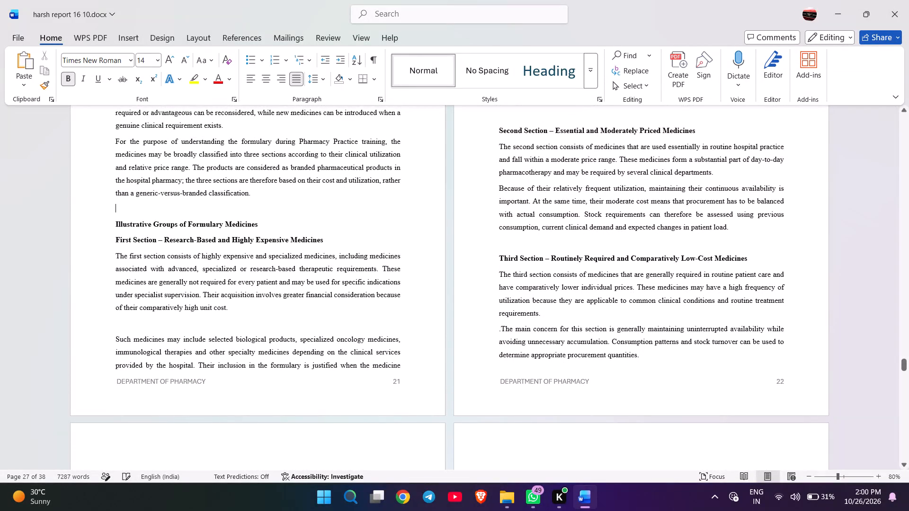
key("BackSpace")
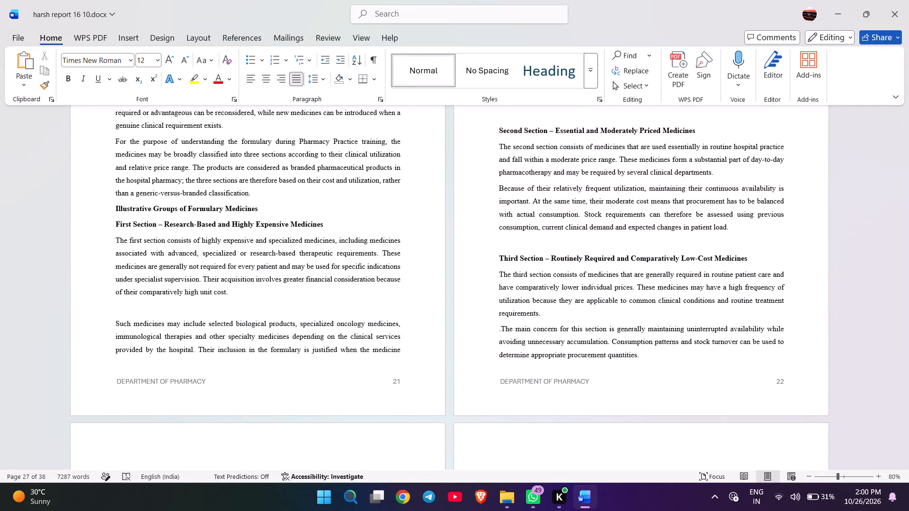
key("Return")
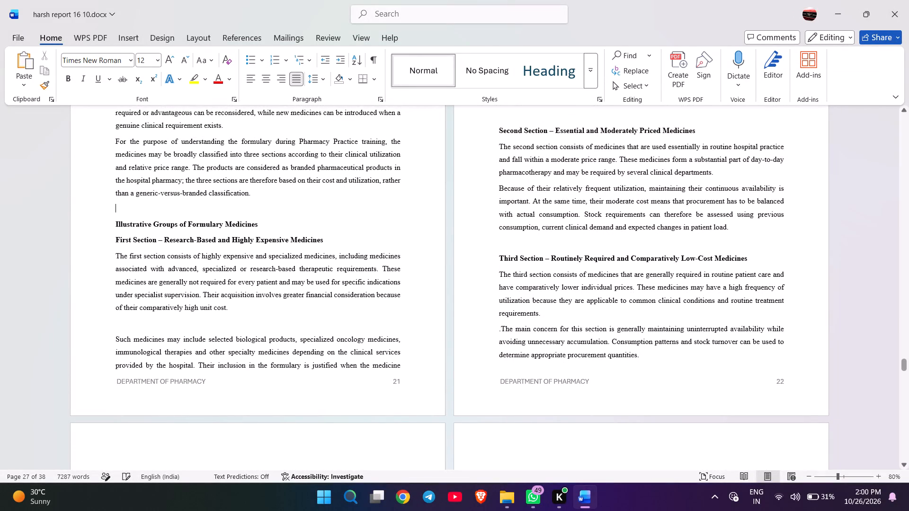
Remove the blank line above the paragraph beginning "Such medicines may include" in the First Section.
left_click(112, 330)
key("BackSpace")
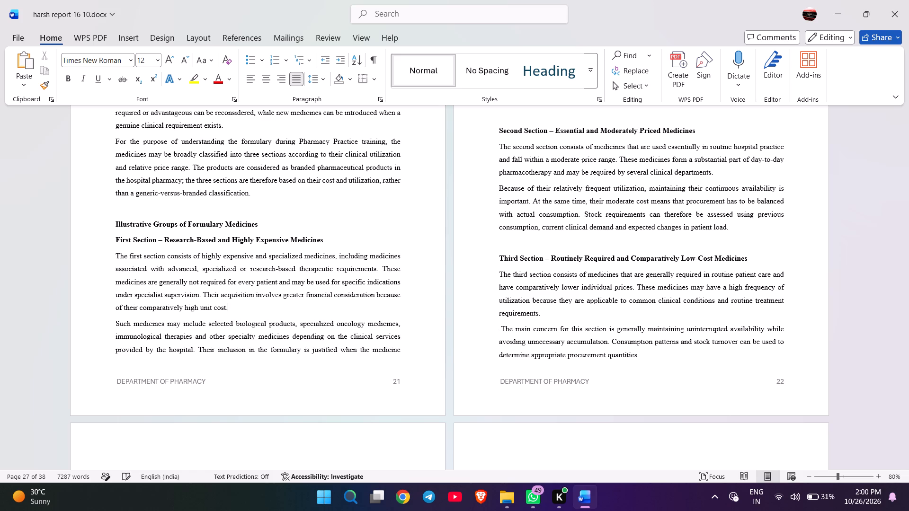
Remove both blank lines above the Second Section – Essential and Moderately Priced Medicines heading.
scroll(192, 325, "up", 2)
scroll(222, 368, "up", 1)
scroll(372, 358, "down", 2)
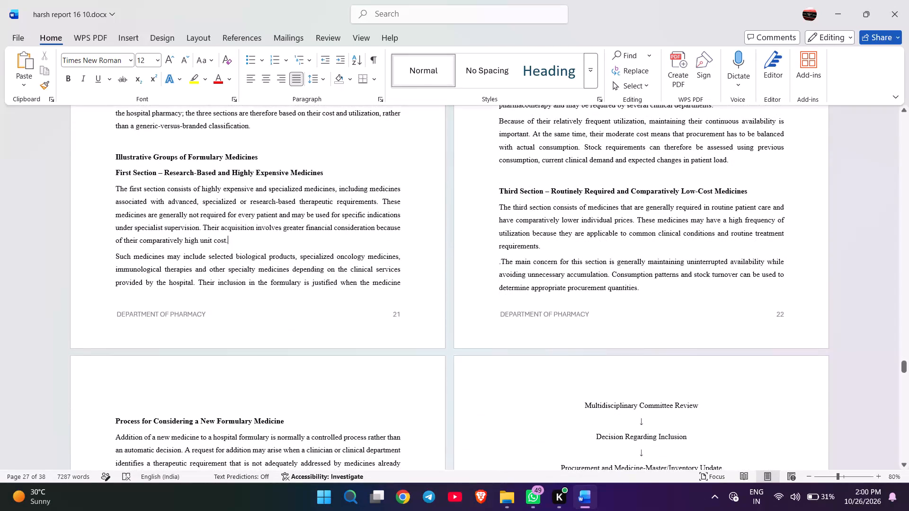
scroll(485, 283, "up", 2)
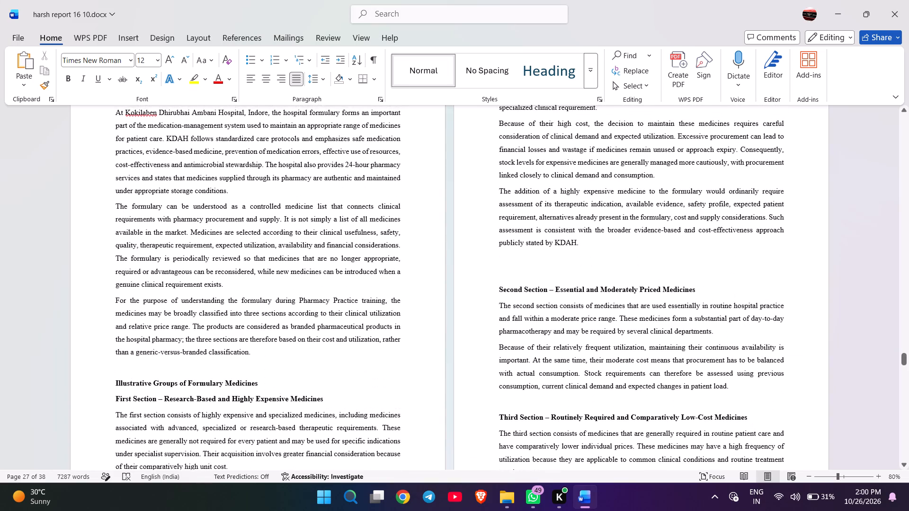
scroll(516, 291, "up", 1)
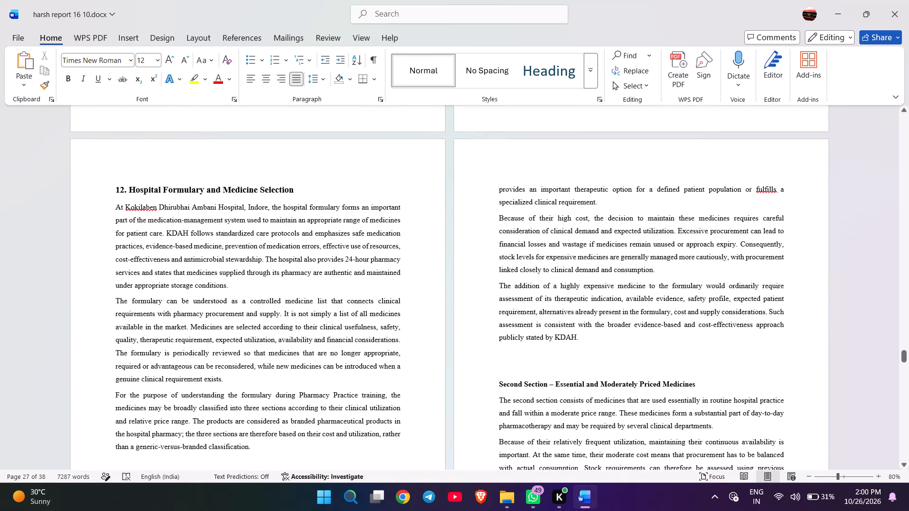
left_click(517, 363)
scroll(517, 363, "down", 1)
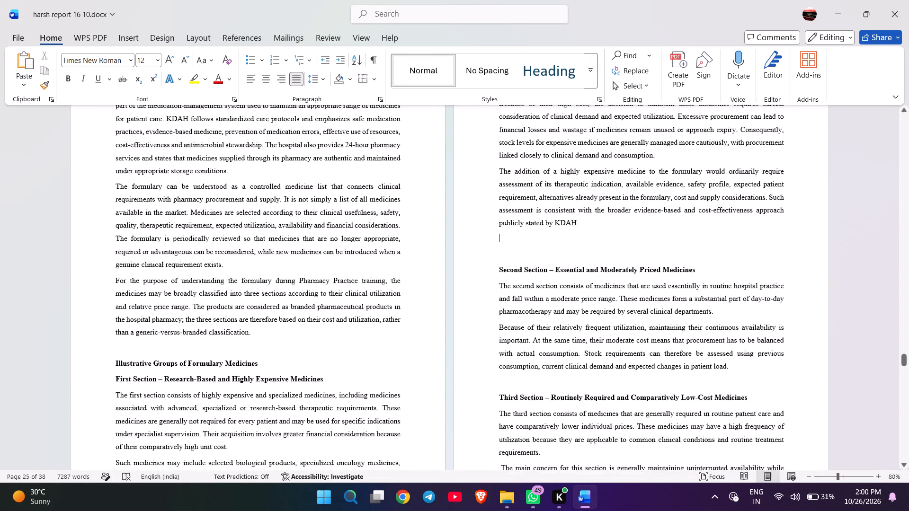
scroll(517, 363, "down", 1)
key("BackSpace")
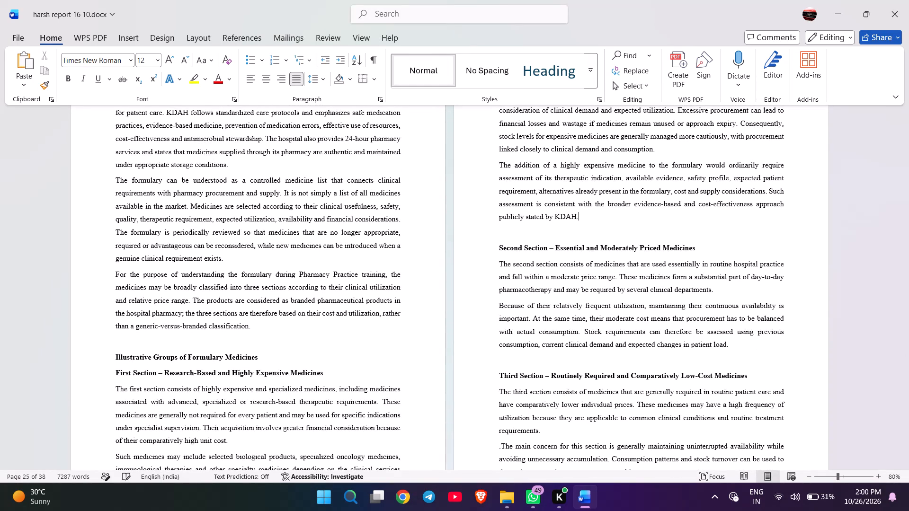
left_click(500, 239)
key("BackSpace")
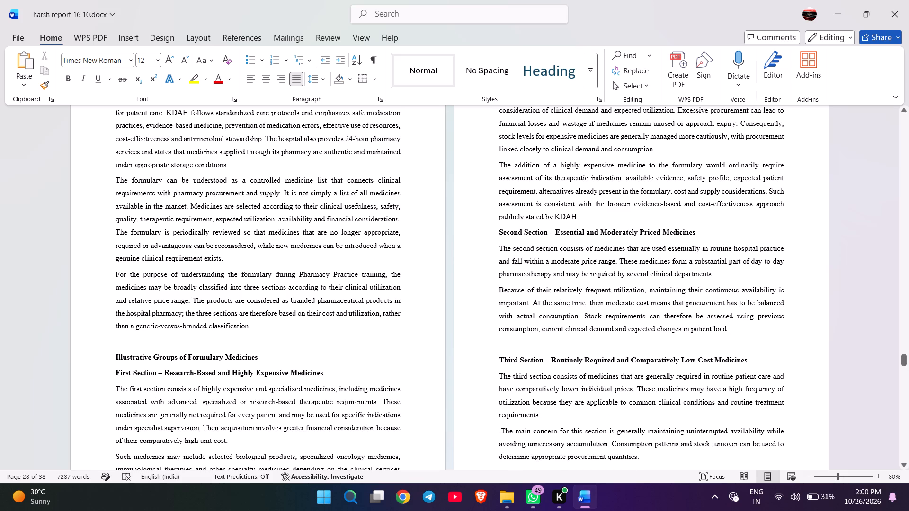
Remove the blank line above the Third Section – Routinely Required and Comparatively Low-Cost Medicines heading.
left_click(503, 351)
key("BackSpace")
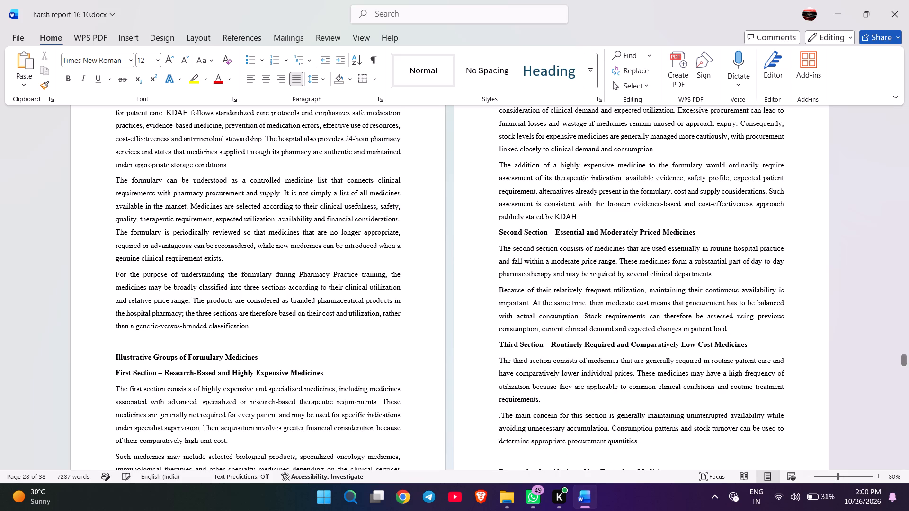
Remove the blank line above the Process for Considering a New Formulary Medicine subheading.
scroll(503, 351, "down", 1)
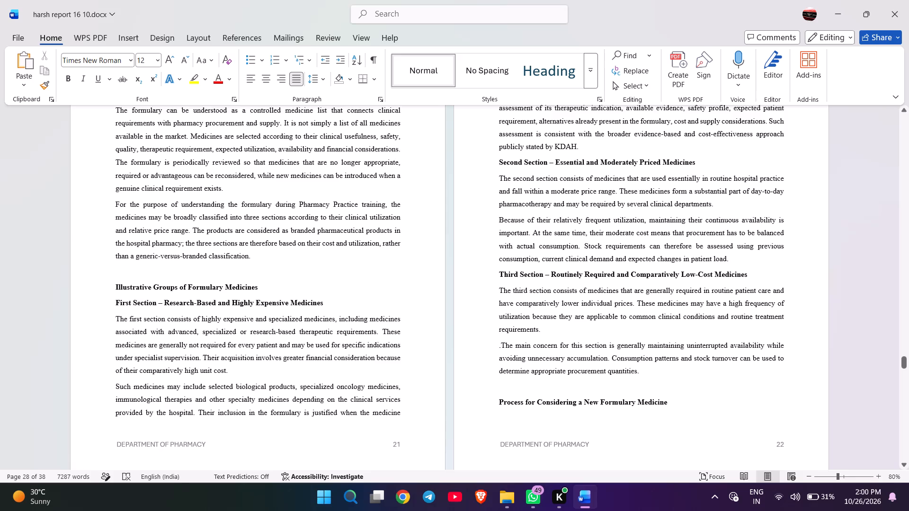
scroll(503, 351, "down", 1)
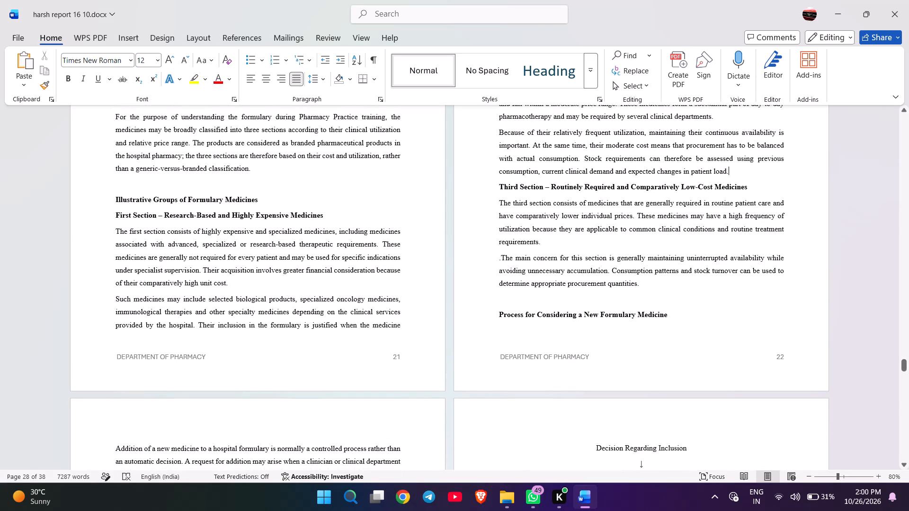
left_click(506, 303)
key("BackSpace")
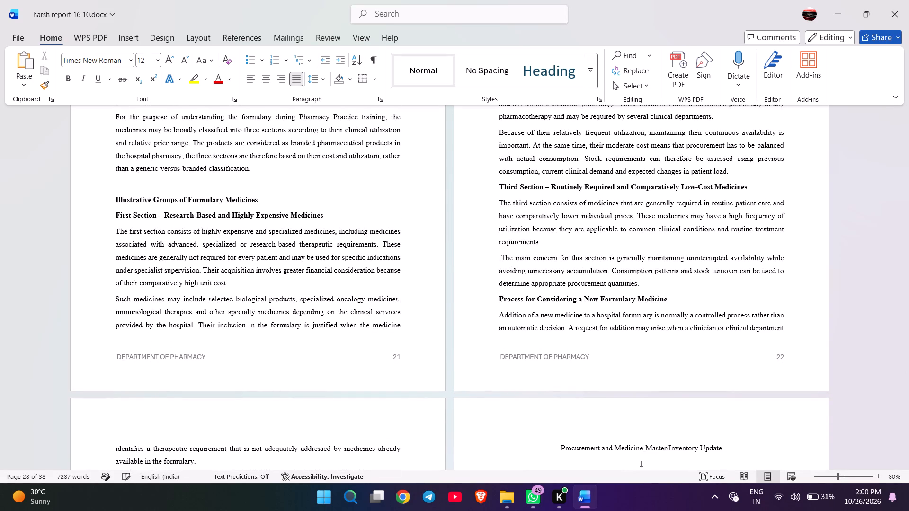
Cut "and cost" from the end of the paragraph beginning "The proposed medicine is then subjected", ending it with "availability.".
scroll(577, 326, "down", 2)
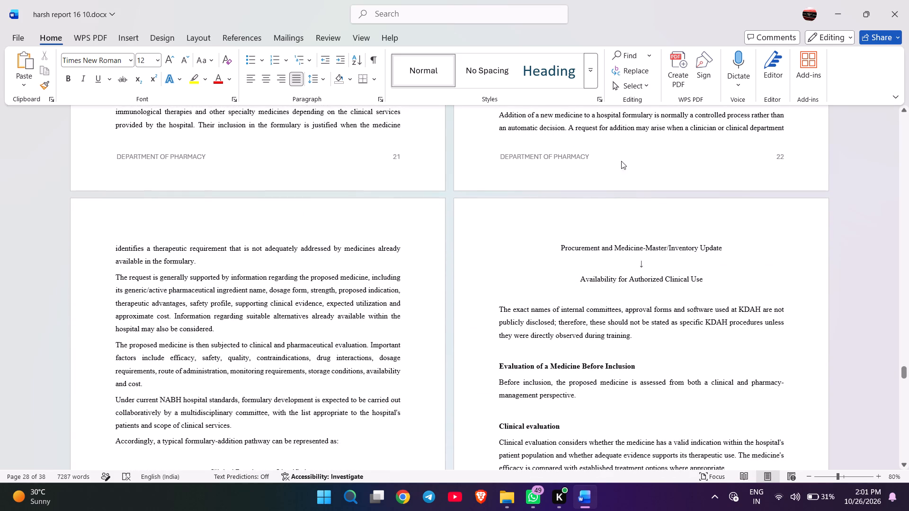
scroll(598, 170, "down", 3)
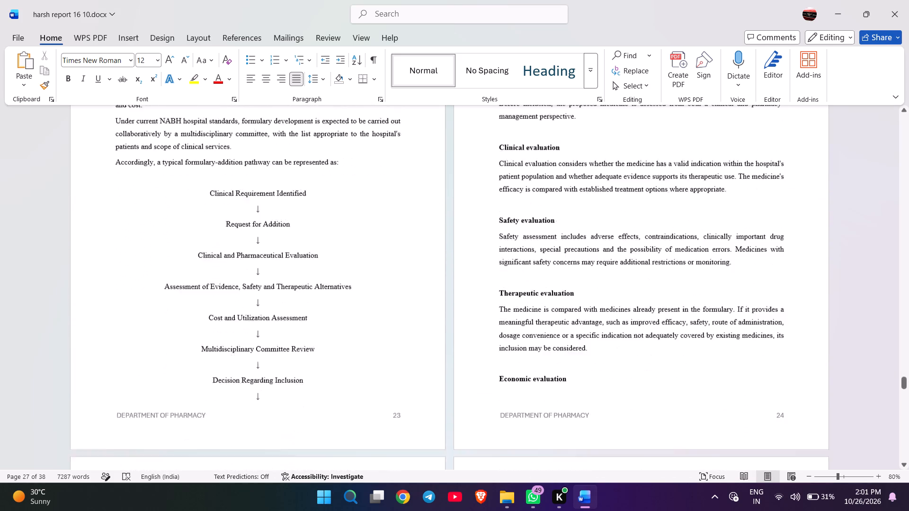
scroll(598, 170, "down", 1)
scroll(598, 170, "up", 3)
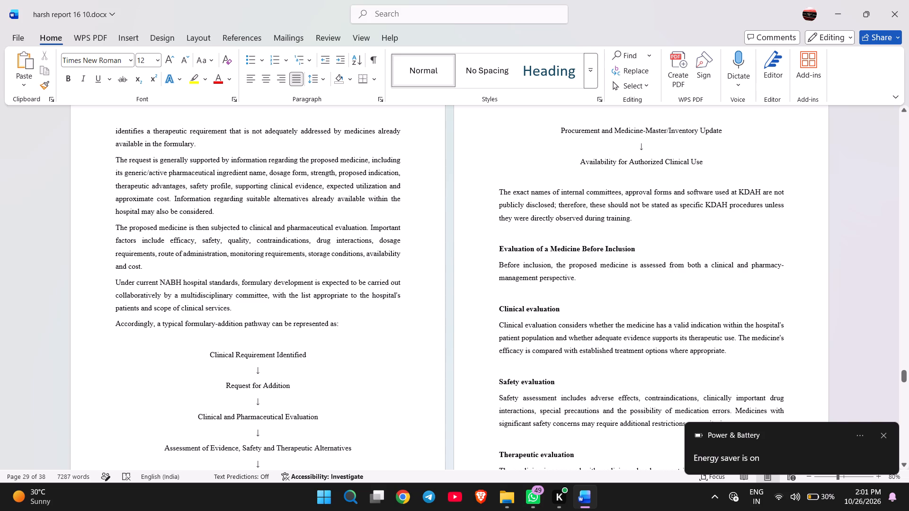
left_click_drag(113, 222, 126, 228)
left_click(142, 239)
left_click(187, 270)
key("BackSpace")
key("BackSpace")
key("BackSpace")
key("BackSpace")
key("BackSpace")
key("BackSpace")
key("BackSpace")
key("BackSpace")
key("BackSpace")
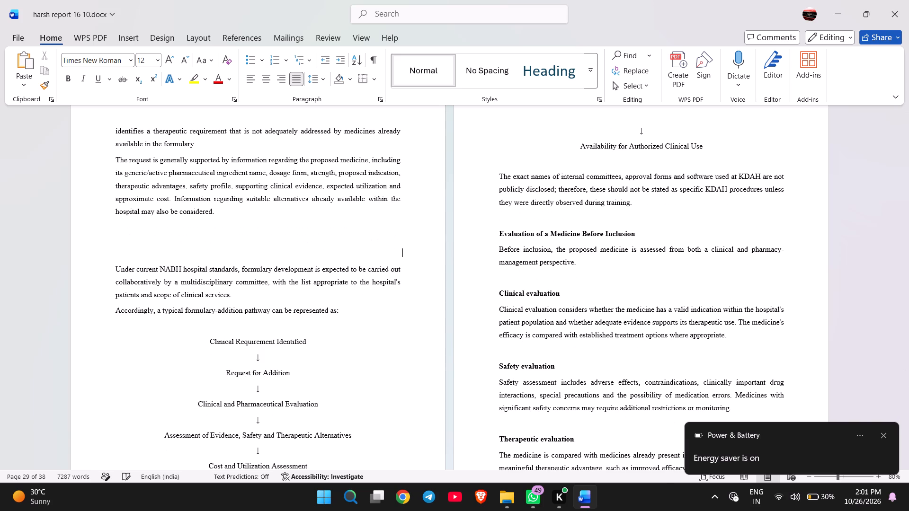
key("BackSpace")
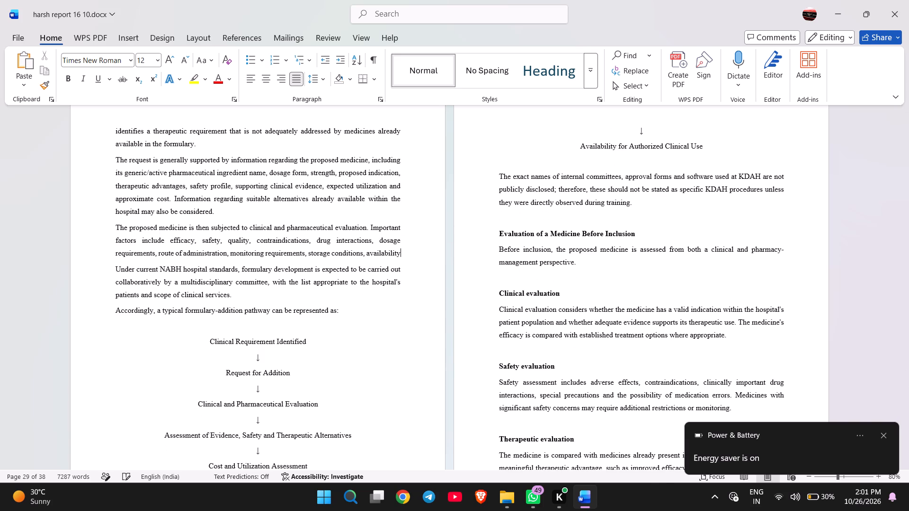
key("period")
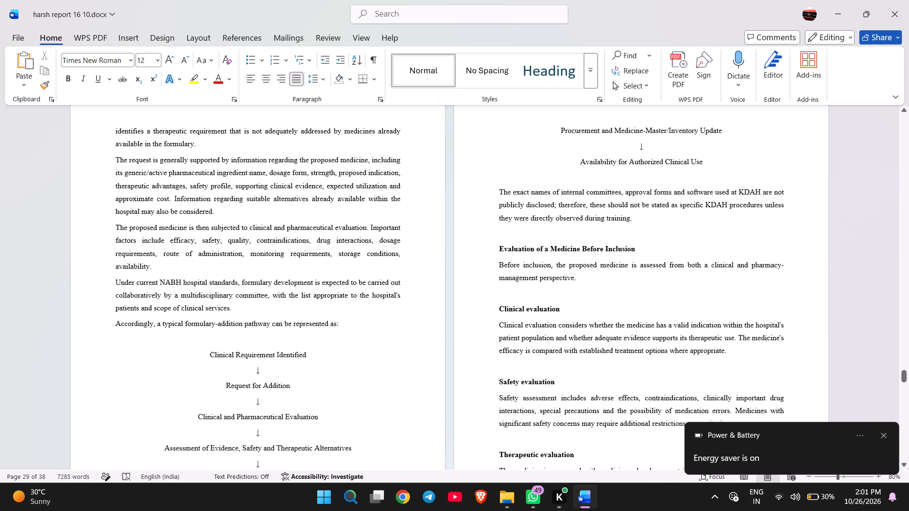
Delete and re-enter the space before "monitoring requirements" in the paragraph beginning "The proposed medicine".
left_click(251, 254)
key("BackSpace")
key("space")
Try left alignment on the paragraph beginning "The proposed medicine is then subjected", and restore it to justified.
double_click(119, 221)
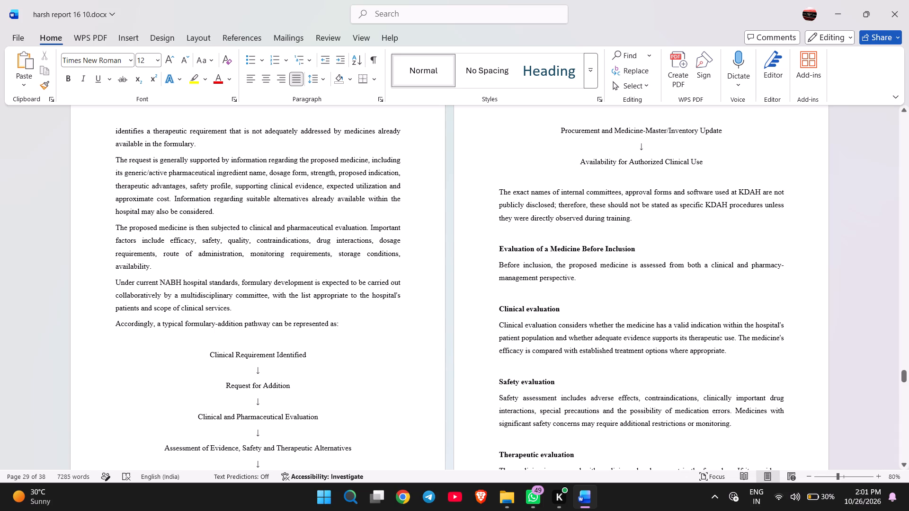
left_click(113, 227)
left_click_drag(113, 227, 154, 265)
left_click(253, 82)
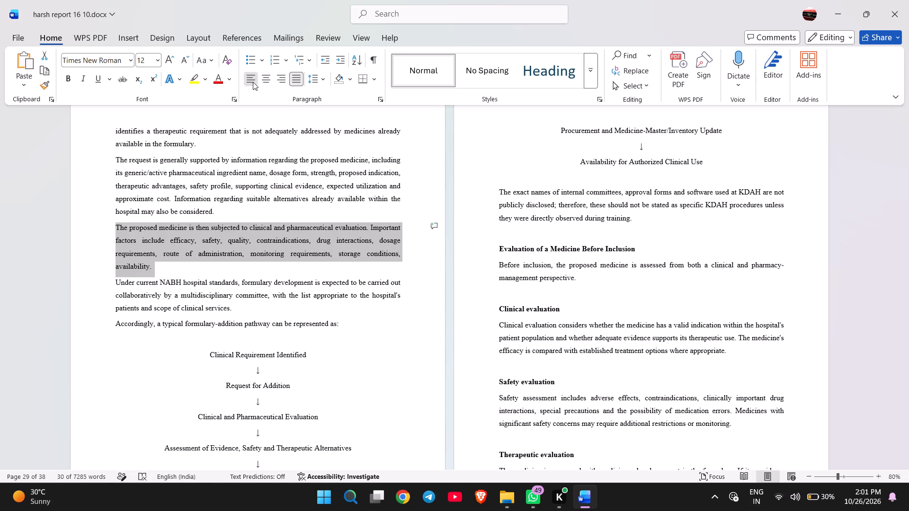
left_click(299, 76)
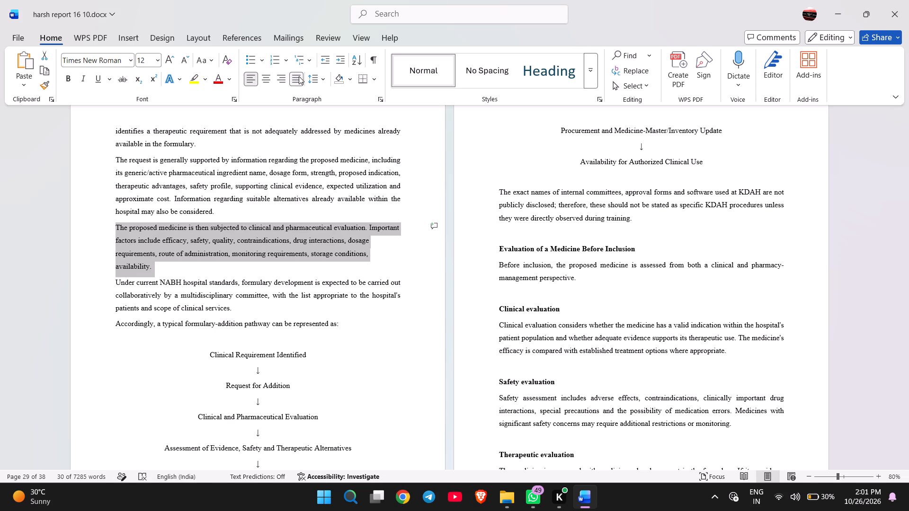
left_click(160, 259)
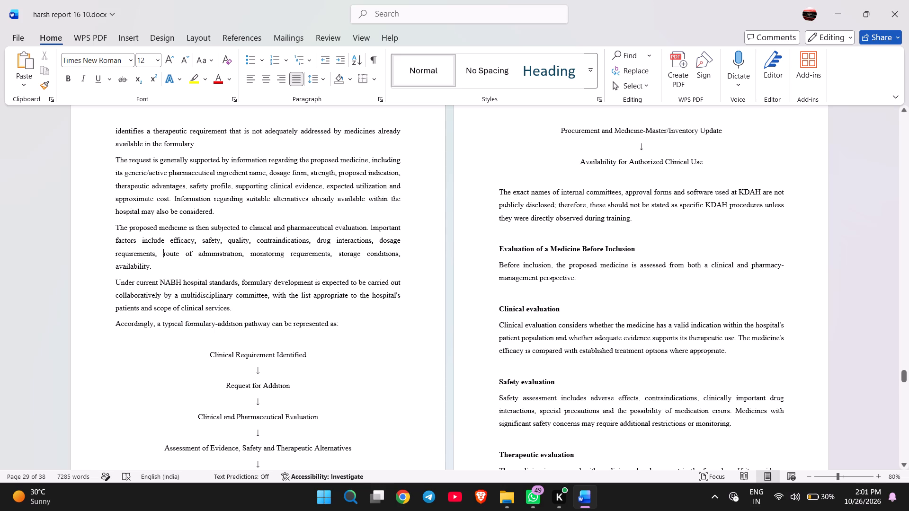
Delete the word "drug" before "interactions" in the paragraph beginning "The proposed medicine is then subjected", keeping a single space.
left_click(331, 240)
key("BackSpace")
key("BackSpace")
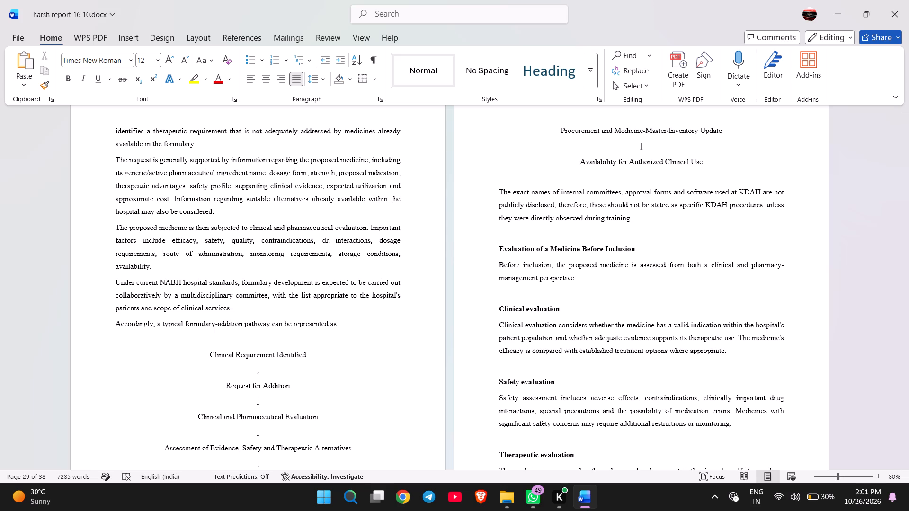
key("BackSpace")
key("BackSpace")
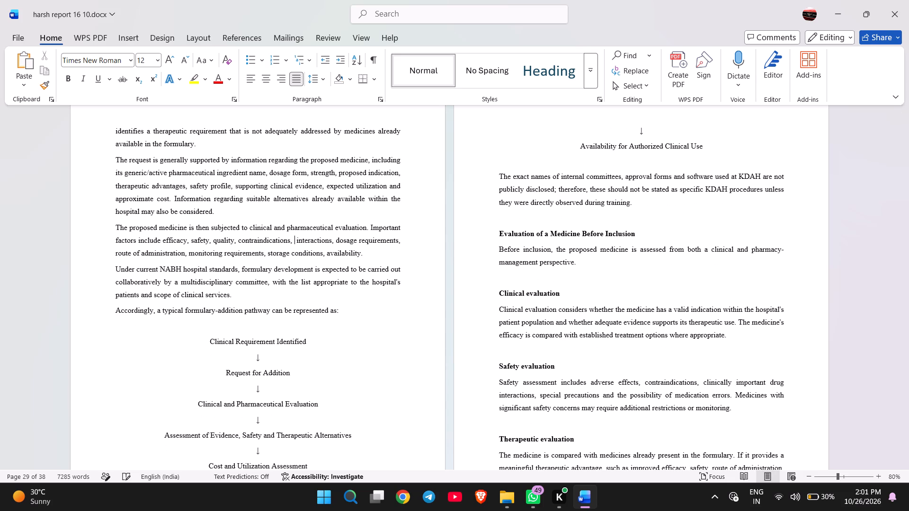
key("BackSpace")
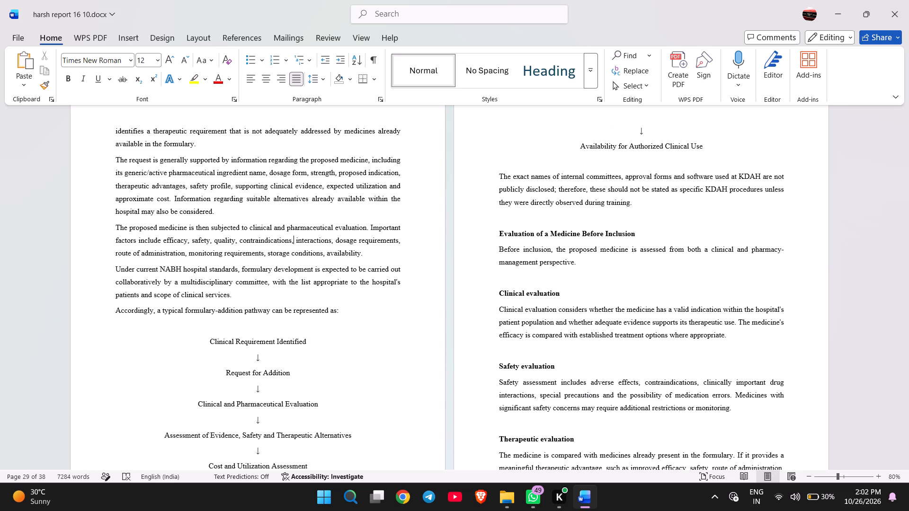
key("Right")
Check how the formulary-addition flowchart and the surrounding paragraphs break across pages 22 to 24.
scroll(355, 326, "down", 1)
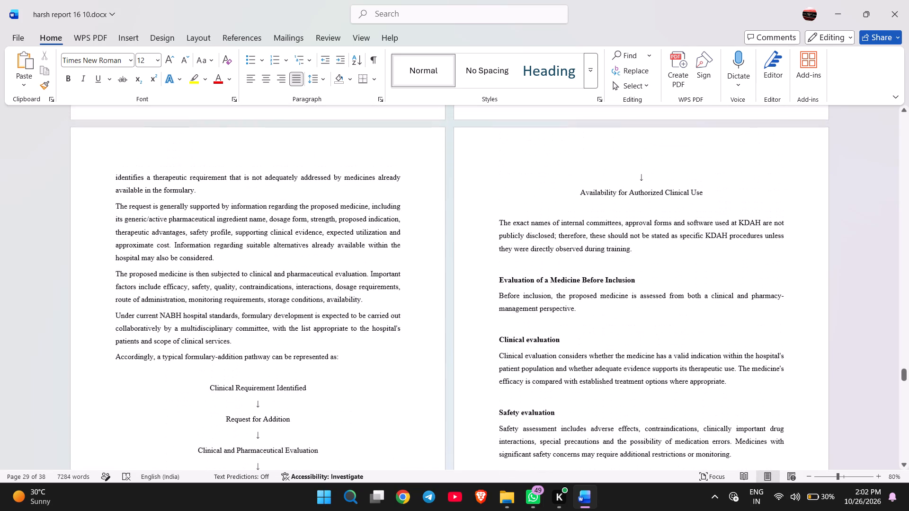
scroll(355, 326, "down", 1)
scroll(339, 340, "up", 1)
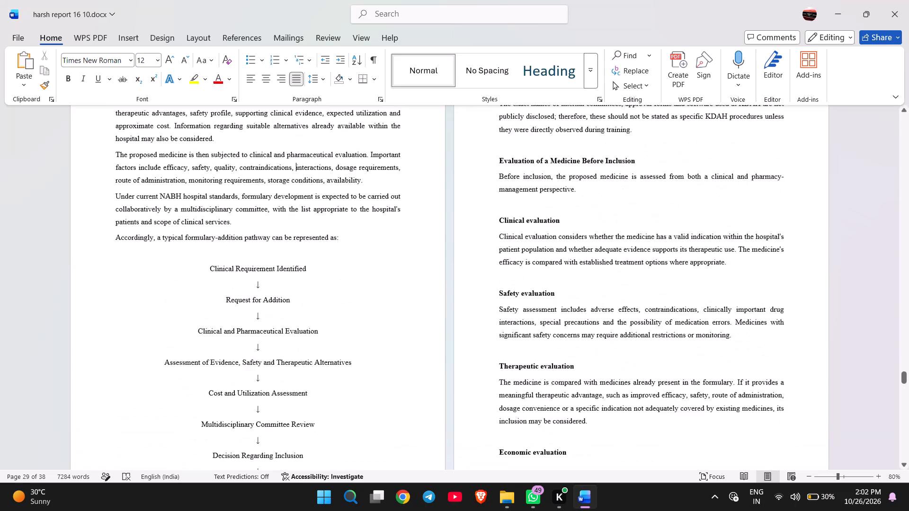
scroll(339, 340, "up", 2)
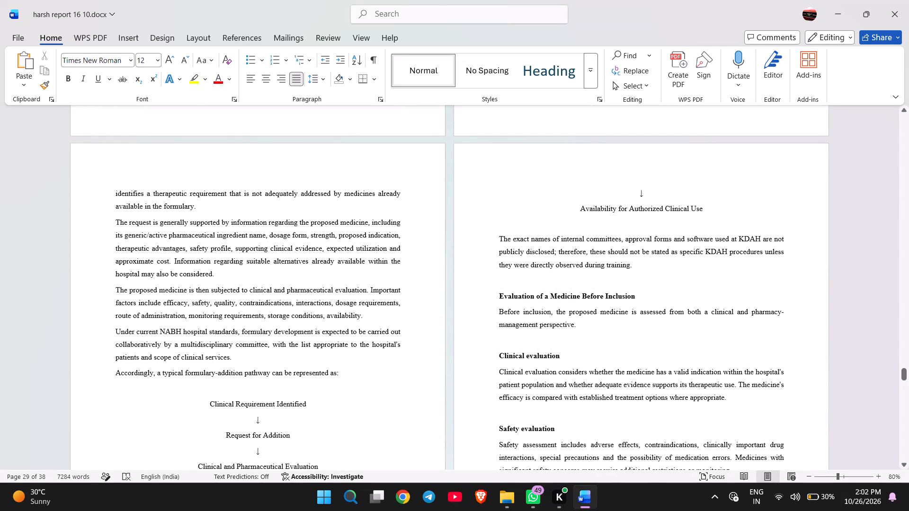
scroll(204, 221, "up", 2)
scroll(457, 303, "down", 1)
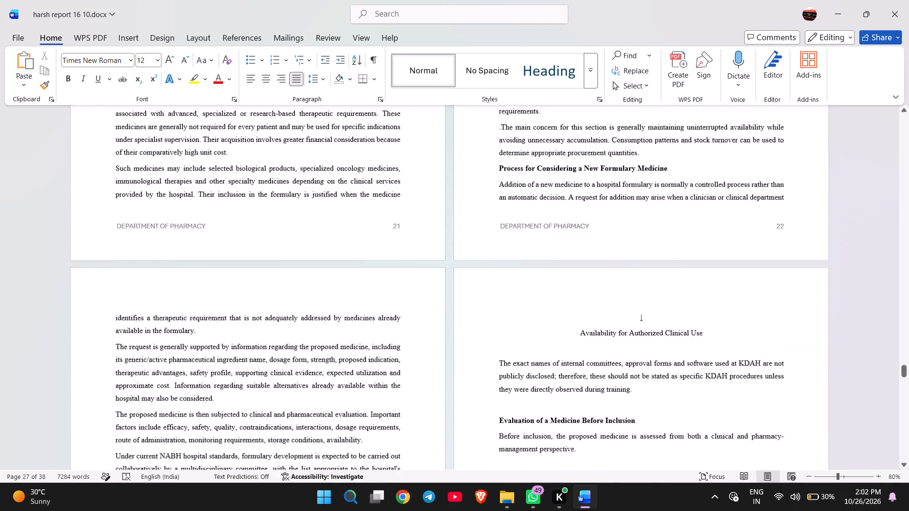
scroll(457, 303, "down", 1)
scroll(210, 254, "up", 1)
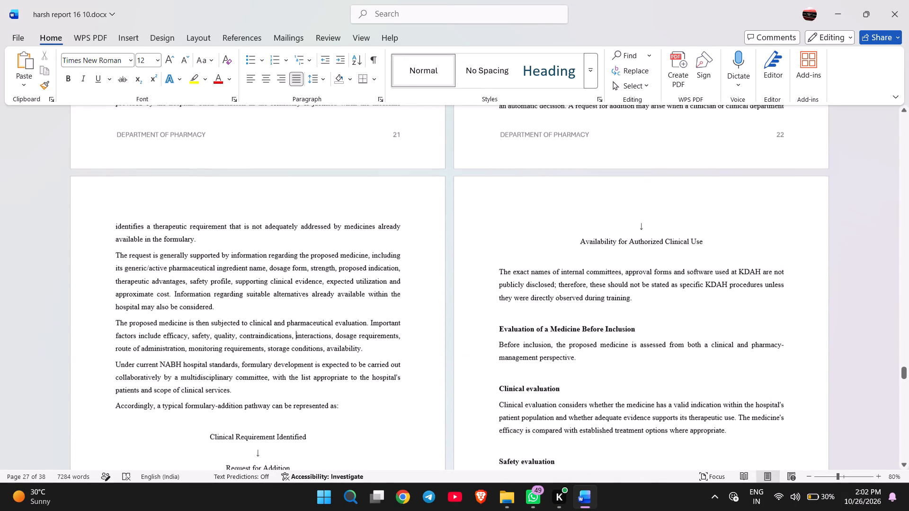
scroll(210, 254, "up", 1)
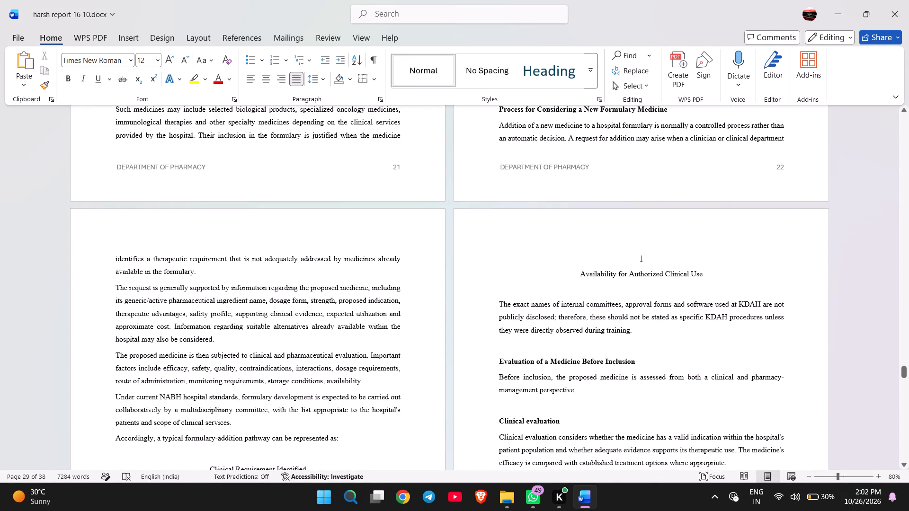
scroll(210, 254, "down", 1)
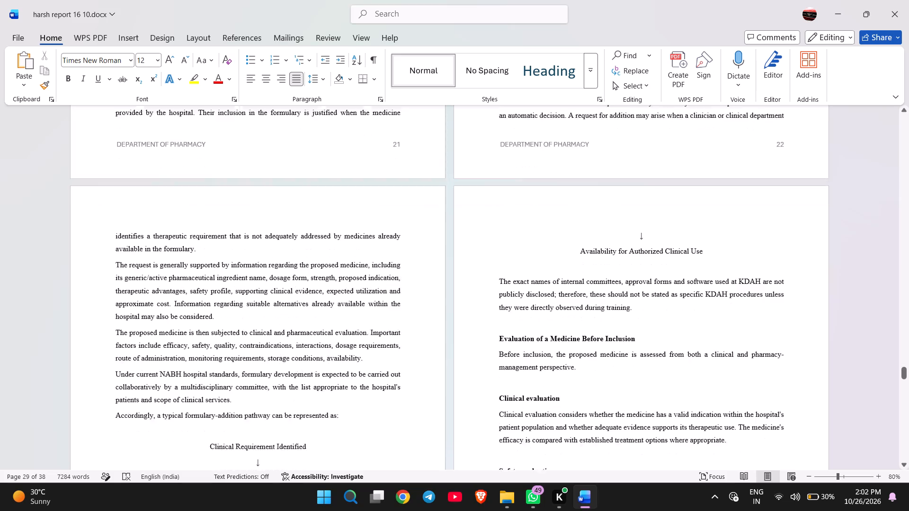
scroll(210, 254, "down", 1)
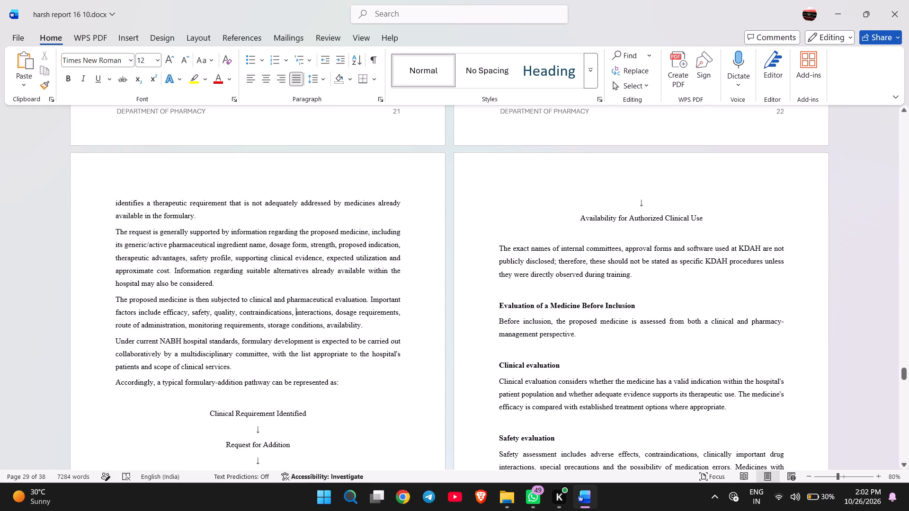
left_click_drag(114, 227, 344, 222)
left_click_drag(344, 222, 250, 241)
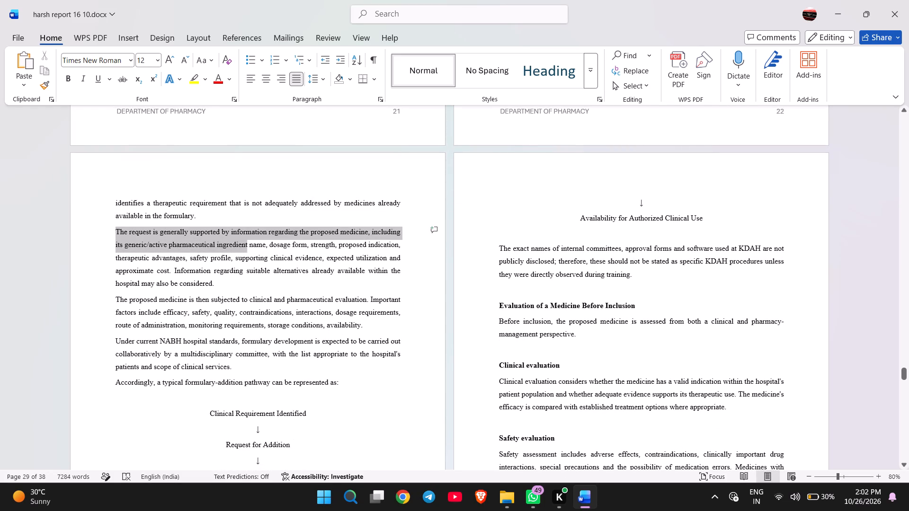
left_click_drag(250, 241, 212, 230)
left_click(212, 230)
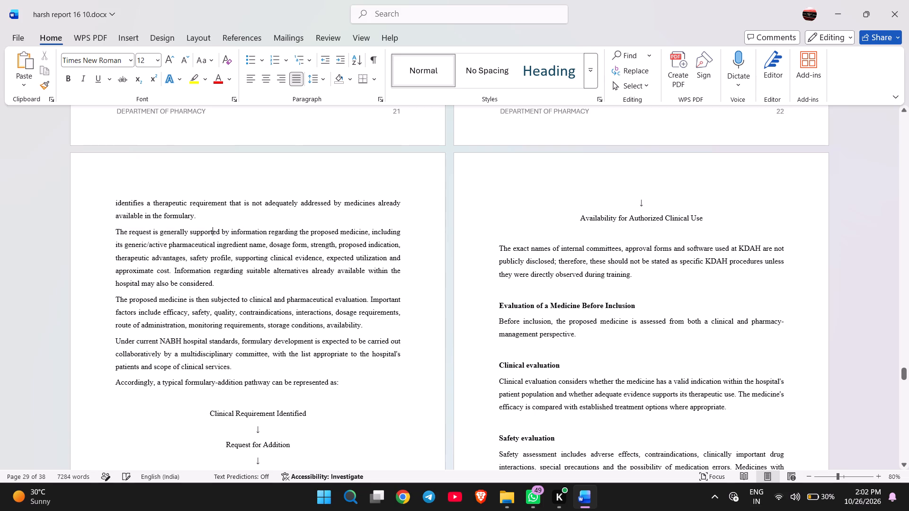
Delete the sentence beginning "Important factors include efficacy" from the paragraph starting "The proposed medicine is then subjected".
left_click_drag(115, 295, 243, 314)
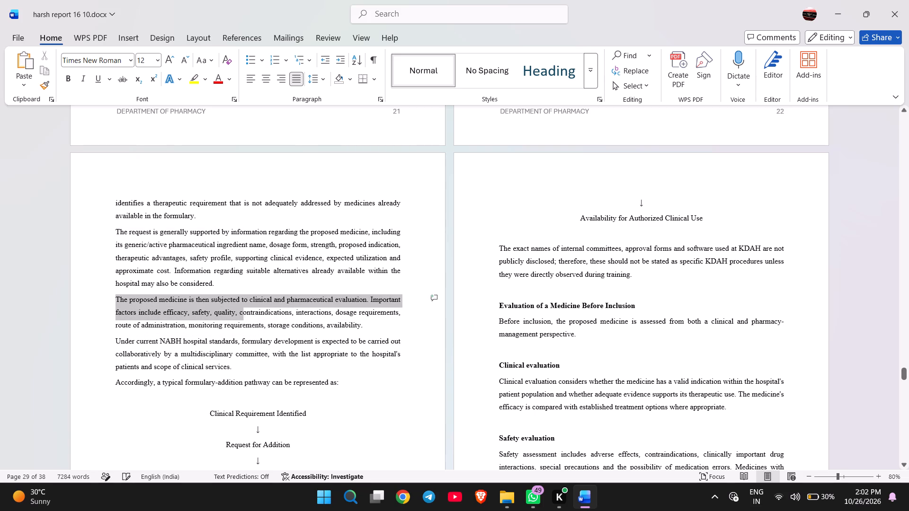
left_click_drag(243, 314, 357, 309)
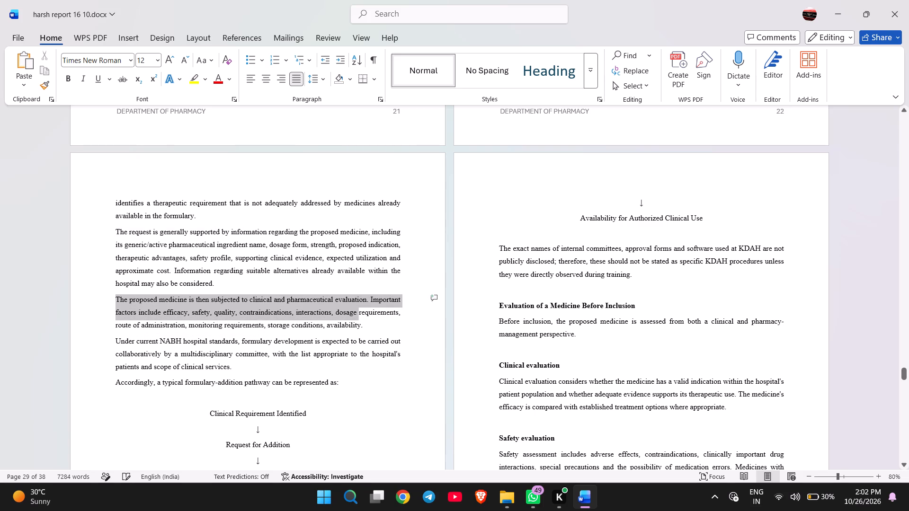
left_click_drag(357, 309, 368, 302)
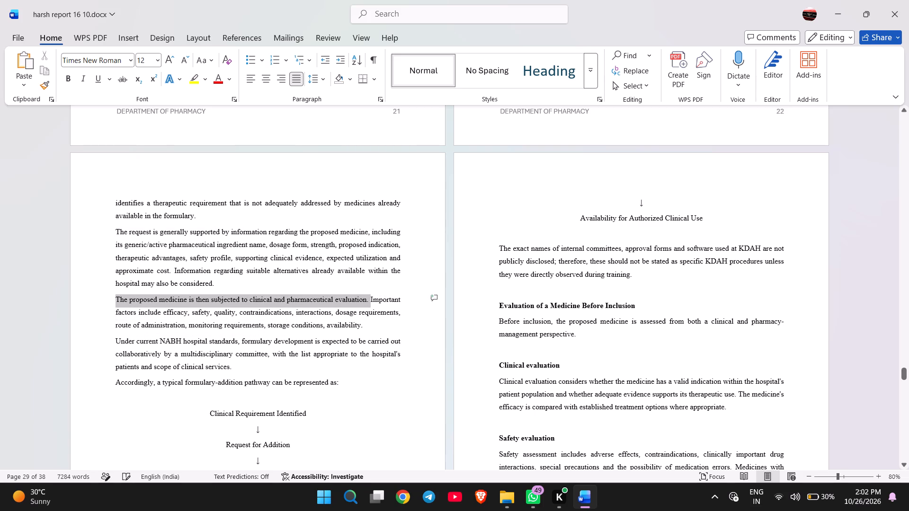
left_click_drag(368, 302, 368, 302)
left_click(368, 302)
left_click_drag(370, 300, 381, 325)
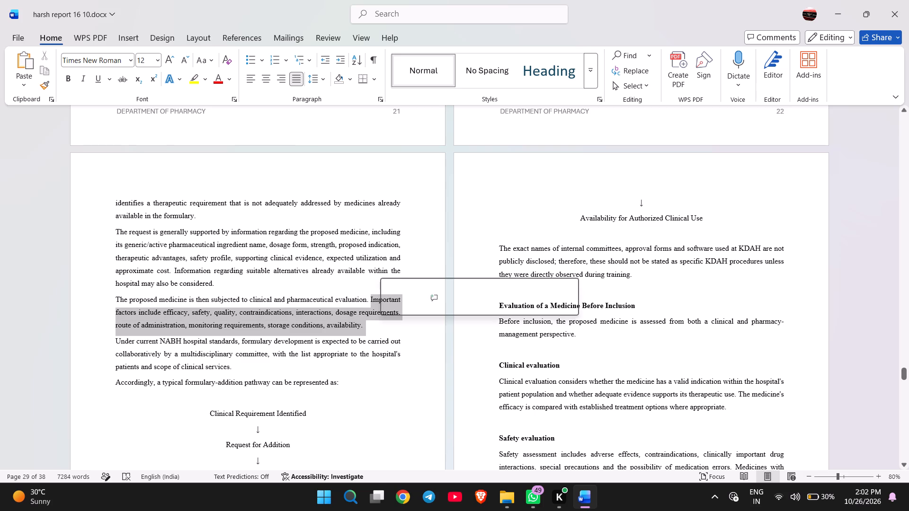
key("BackSpace")
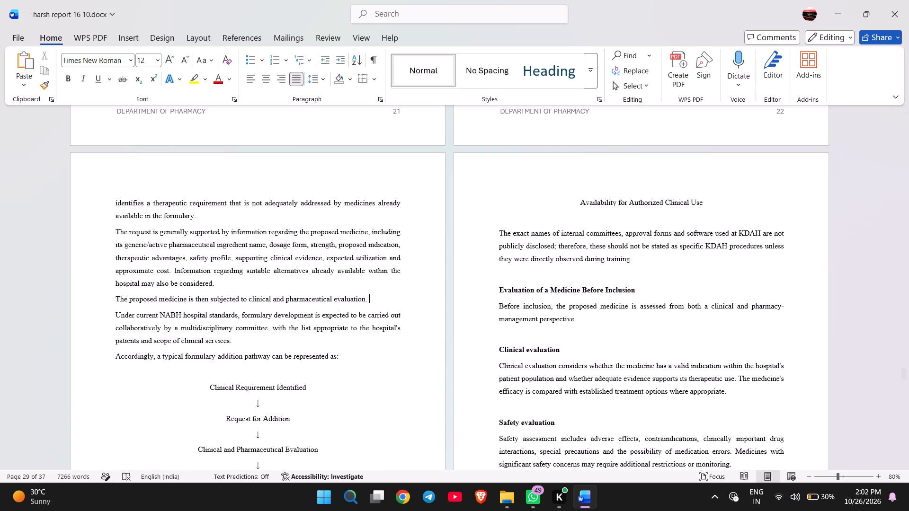
Delete the remaining sentence "The proposed medicine is then subjected to clinical and pharmaceutical evaluation." together with its empty line.
key("BackSpace")
key("BackSpace")
key("BackSpace")
key("BackSpace")
key("BackSpace")
key("BackSpace")
key("BackSpace")
key("BackSpace")
key("BackSpace")
key("BackSpace")
key("BackSpace")
key("BackSpace")
key("BackSpace")
key("BackSpace")
key("BackSpace")
key("BackSpace")
key("BackSpace")
key("BackSpace")
key("BackSpace")
key("BackSpace")
key("BackSpace")
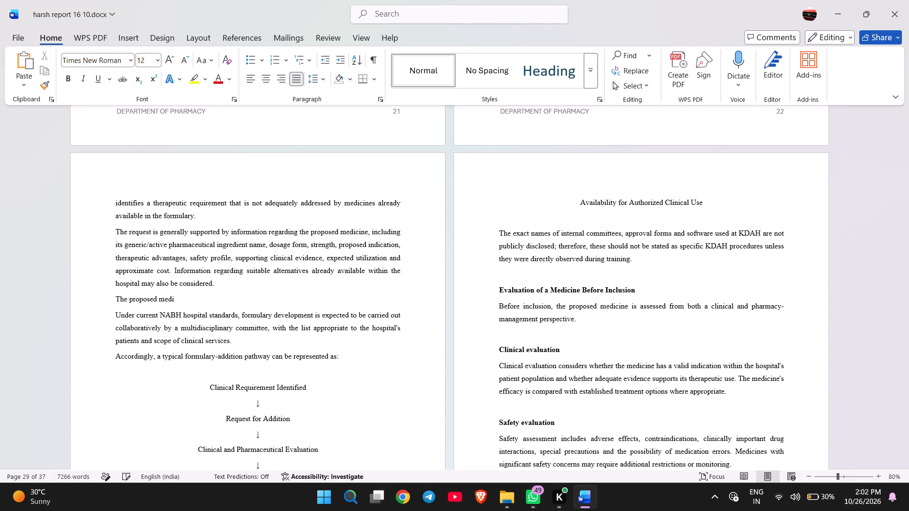
key("BackSpace")
key("BackSpace")
key("BackSpace")
key("BackSpace")
key("BackSpace")
key("BackSpace")
key("BackSpace")
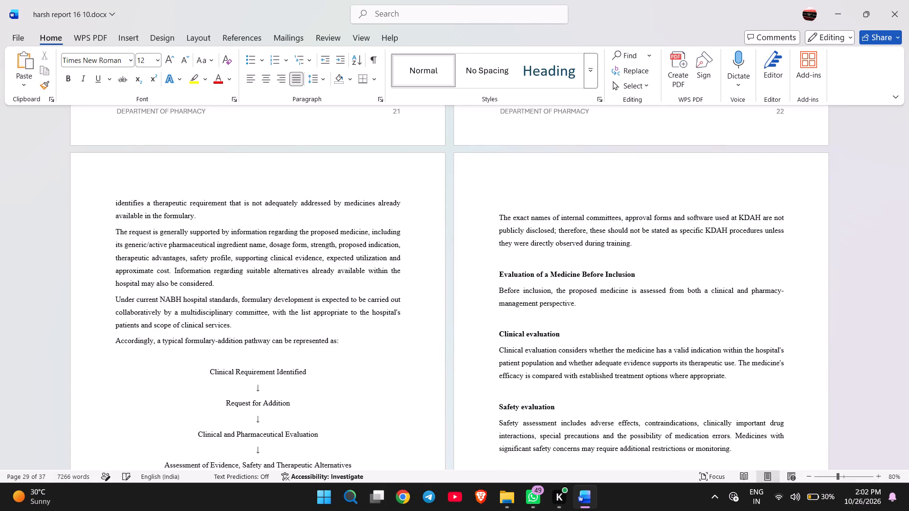
Remove the blank line above the paragraph beginning "The exact names of internal committees", after the formulary-addition flowchart.
scroll(381, 325, "down", 2)
scroll(381, 325, "up", 1)
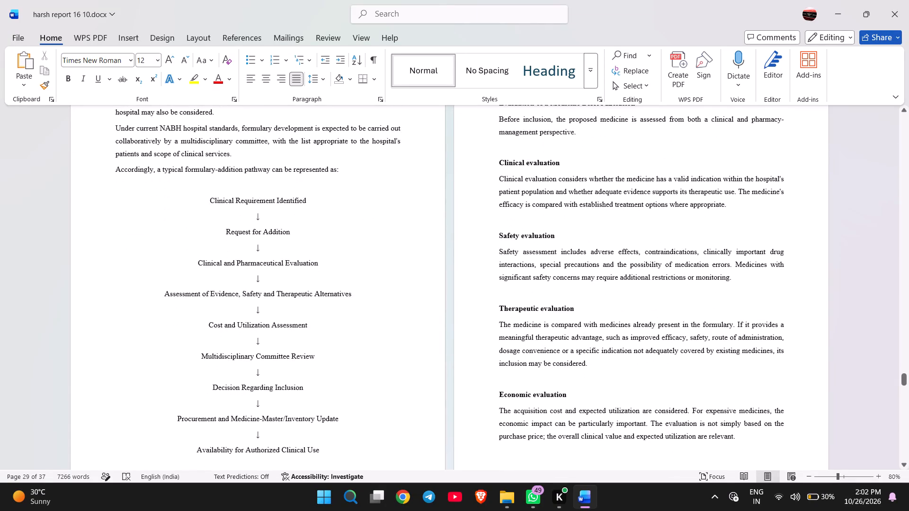
scroll(381, 325, "up", 1)
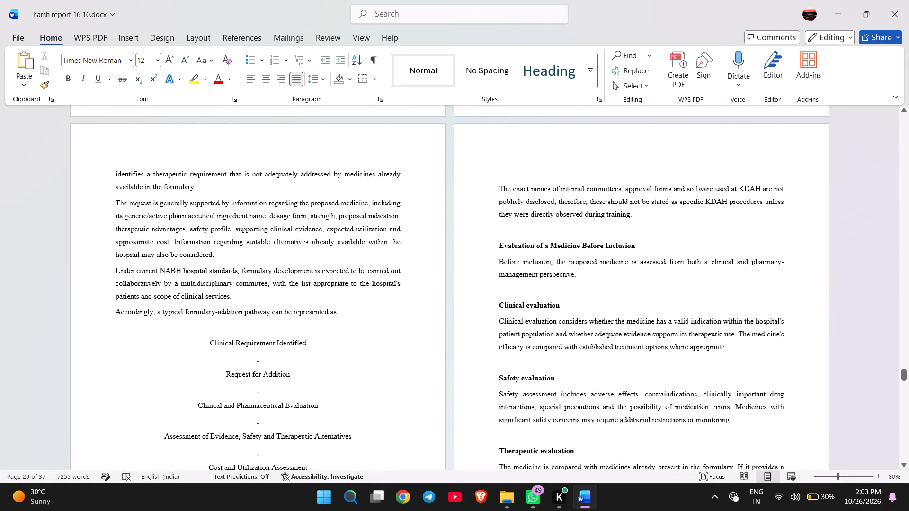
left_click(510, 177)
key("BackSpace")
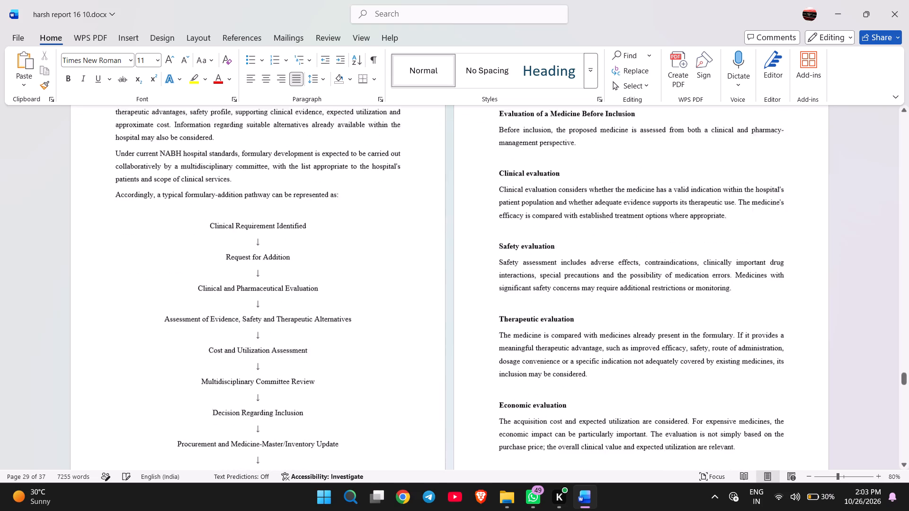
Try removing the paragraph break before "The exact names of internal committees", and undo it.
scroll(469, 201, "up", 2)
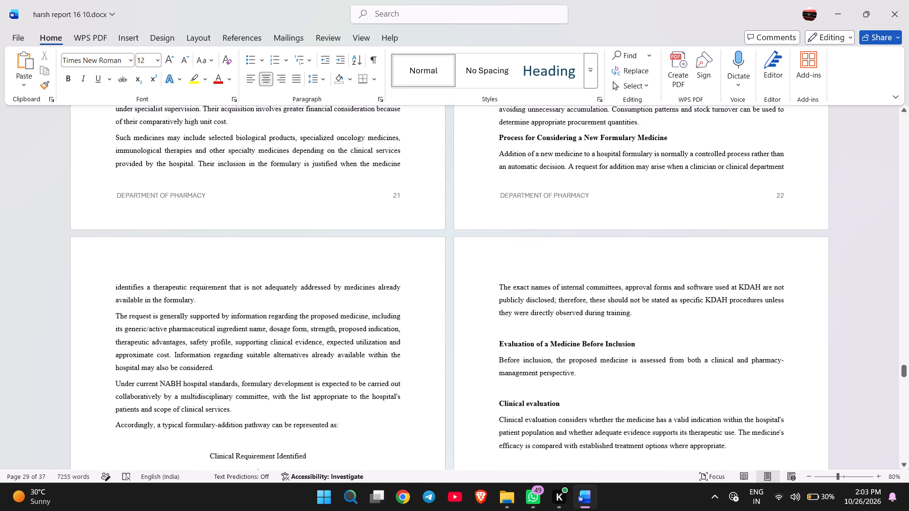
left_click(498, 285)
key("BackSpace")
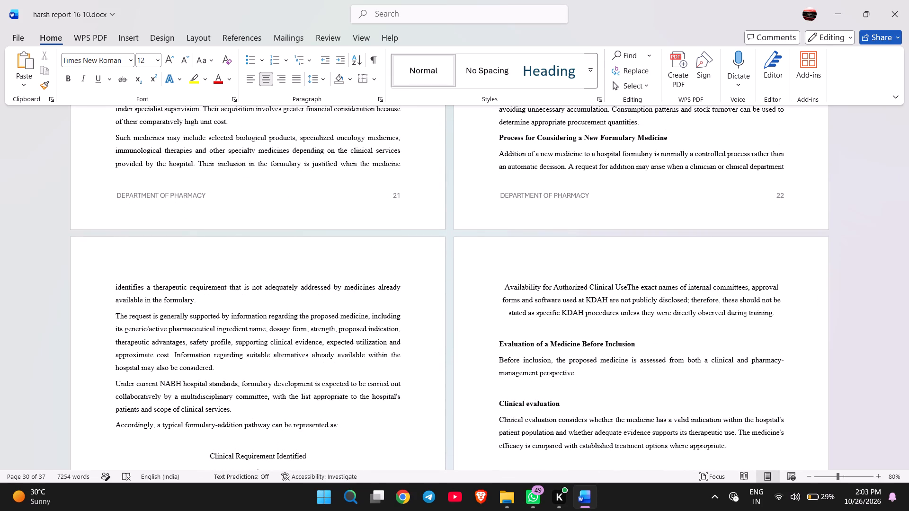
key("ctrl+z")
Remove the blank lines above the "Clinical evaluation", "Safety evaluation" and "Therapeutic evaluation" headings.
scroll(498, 285, "down", 2)
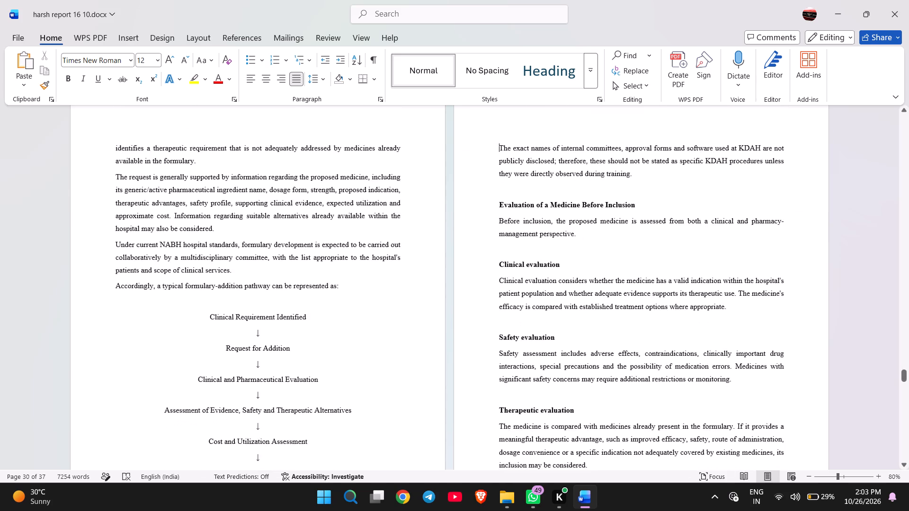
scroll(498, 285, "down", 1)
scroll(544, 178, "up", 1)
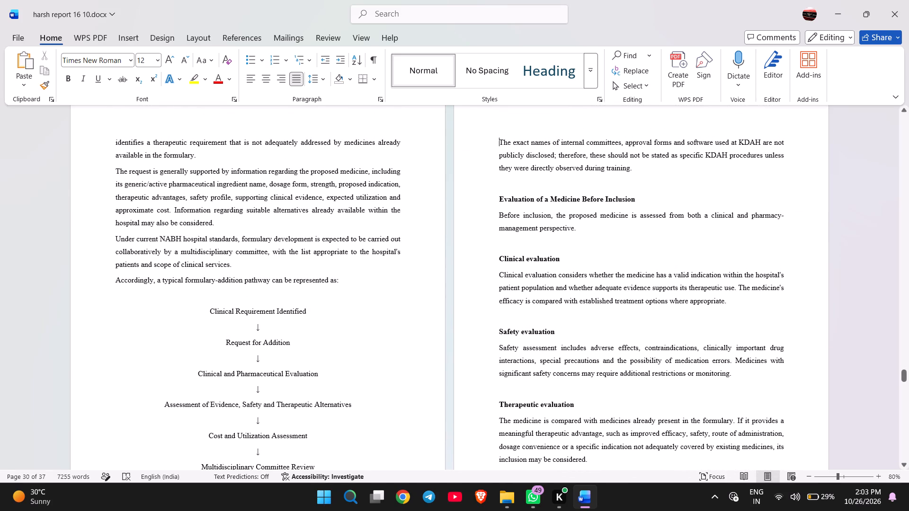
left_click(498, 250)
key("BackSpace")
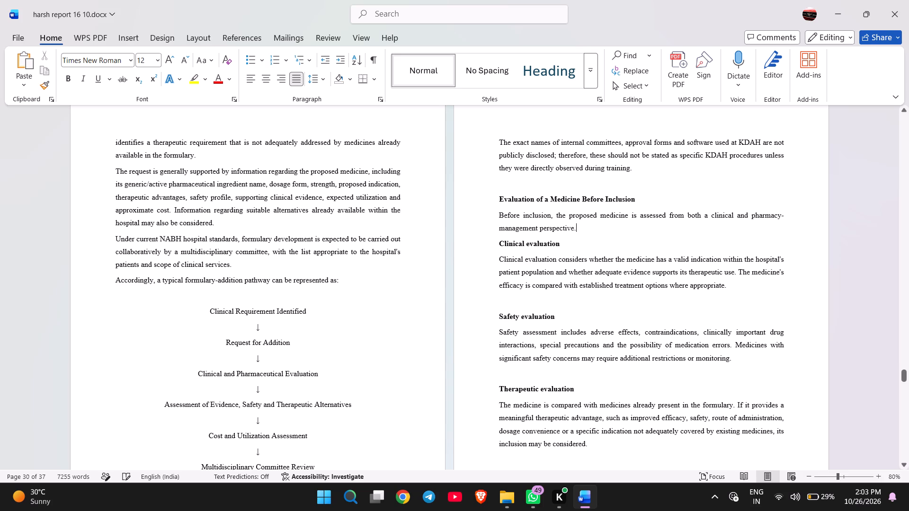
left_click(501, 308)
key("BackSpace")
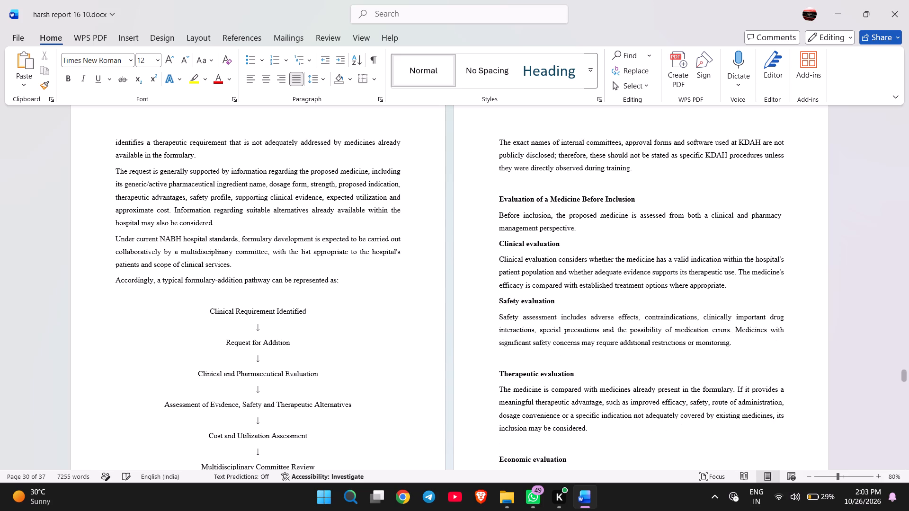
left_click(504, 362)
key("BackSpace")
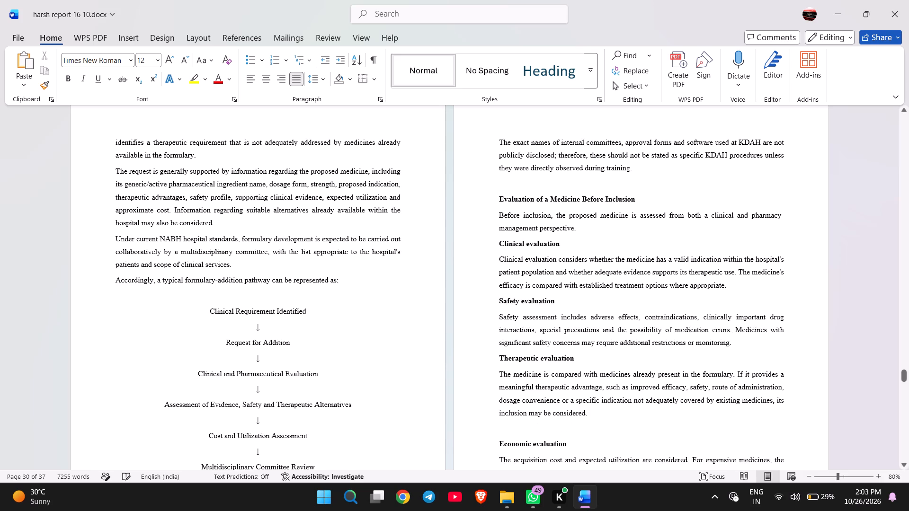
Remove the blank lines above the "Economic evaluation" and "Supply and storage evaluation" headings.
left_click(501, 437)
key("BackSpace")
scroll(501, 437, "down", 1)
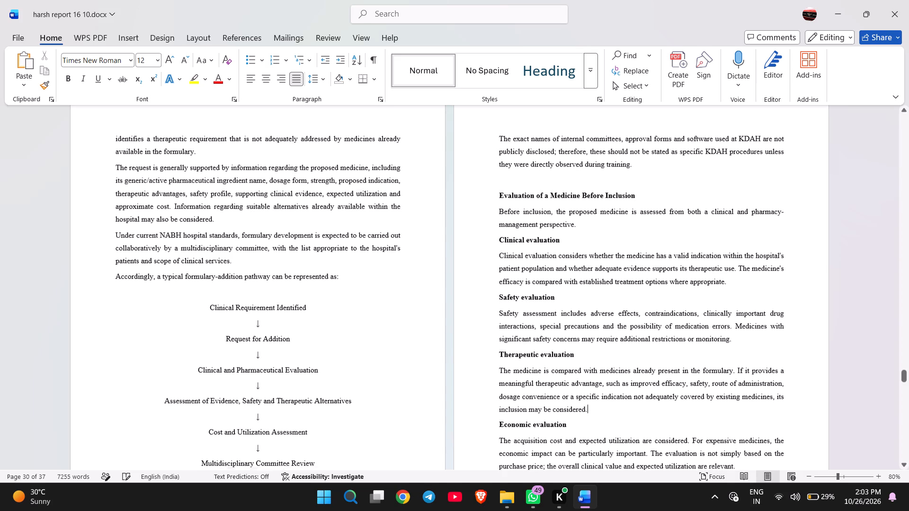
scroll(501, 437, "down", 1)
scroll(526, 431, "up", 1)
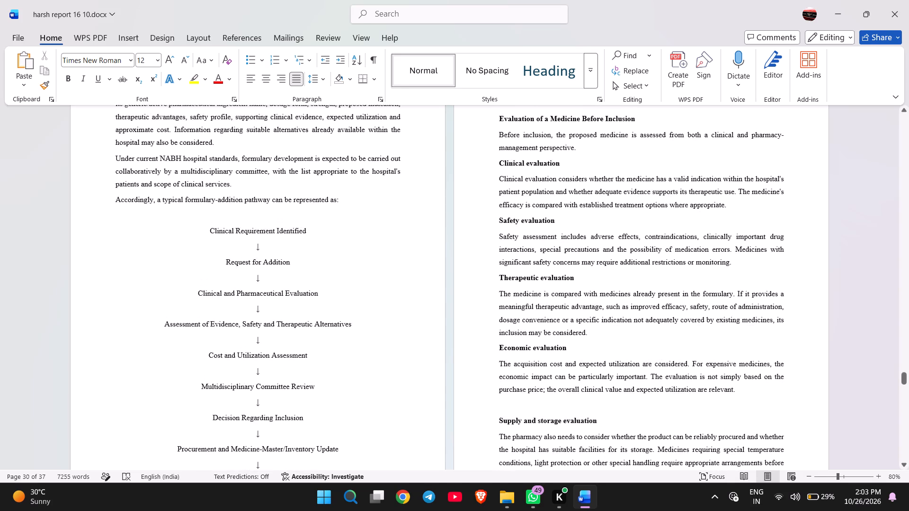
scroll(526, 431, "up", 1)
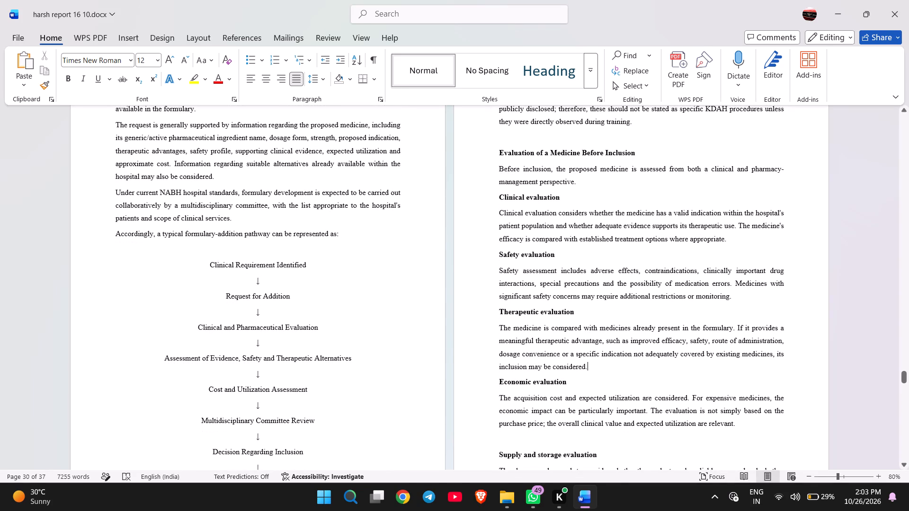
left_click(497, 445)
key("BackSpace")
Insert two line breaks after "regular stocking." to push the "Approval and Implementation of a Formulary Medicine" heading onto the next page.
scroll(497, 445, "down", 1)
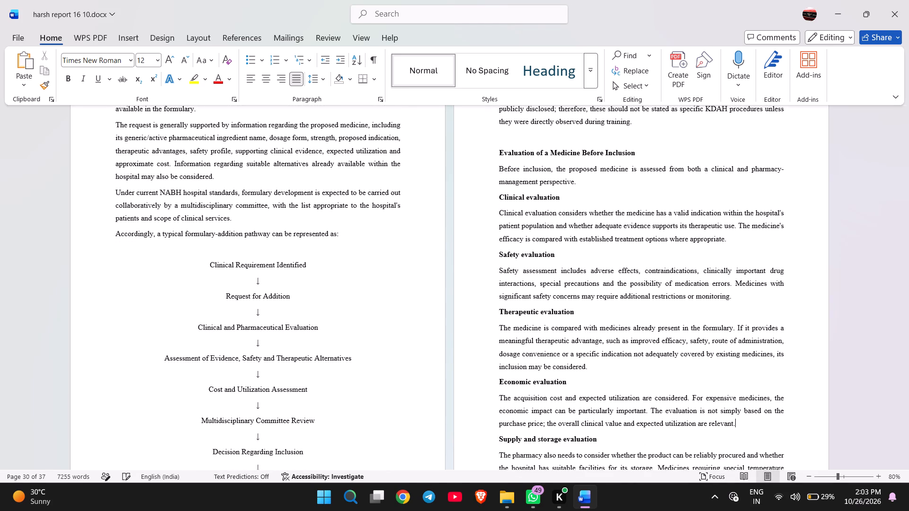
scroll(497, 445, "down", 2)
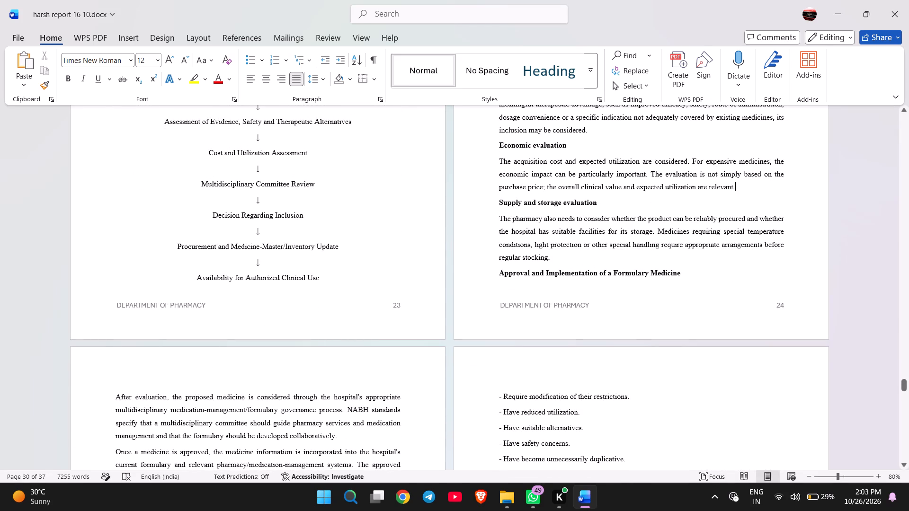
left_click(564, 259)
key("Return")
key("Return")
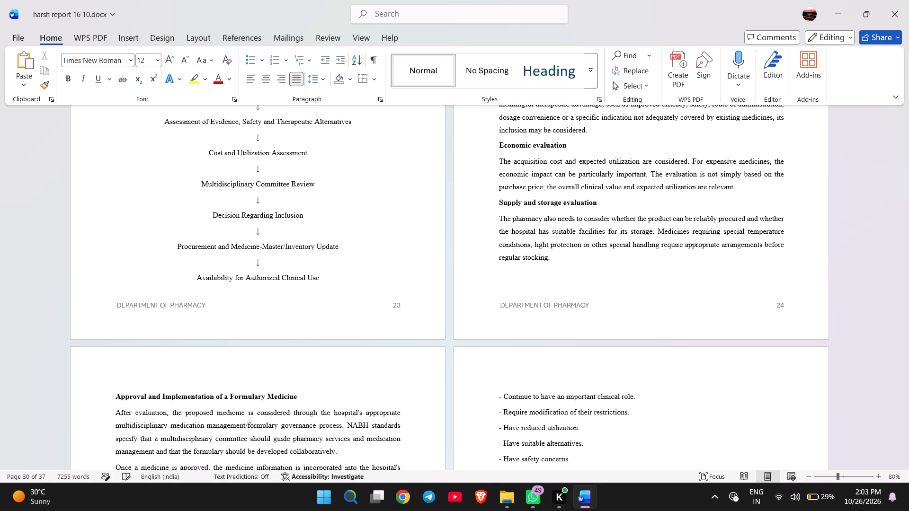
Check the spacing and page breaks from "Approval and Implementation of a Formulary Medicine" through the "Formulary Audit" section.
scroll(564, 259, "down", 1)
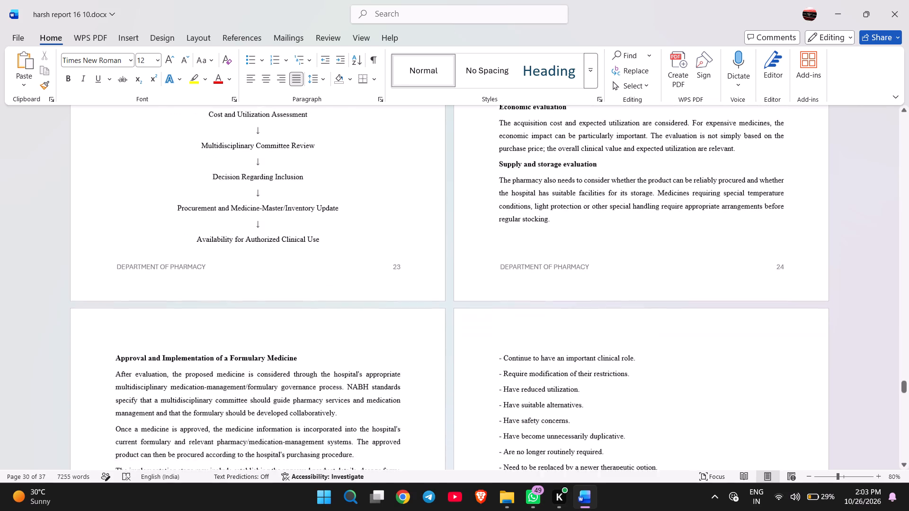
scroll(564, 259, "down", 3)
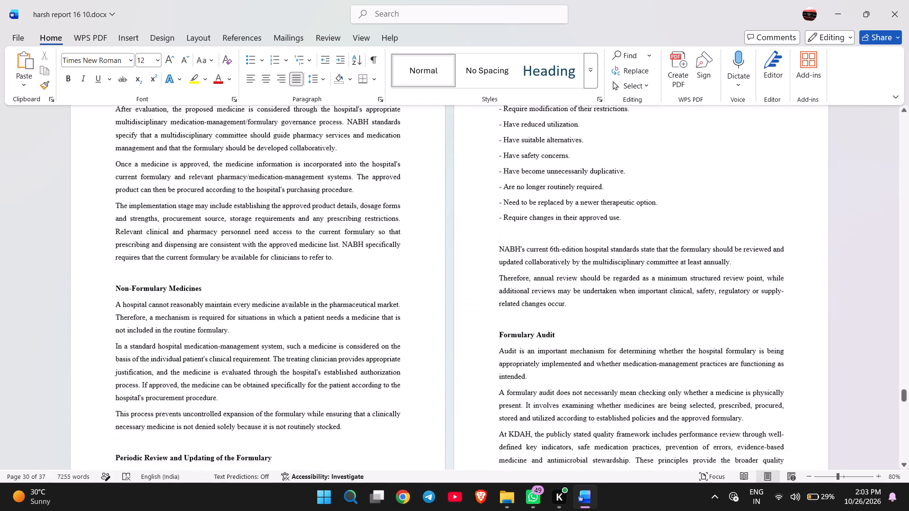
scroll(564, 259, "down", 1)
scroll(564, 259, "up", 1)
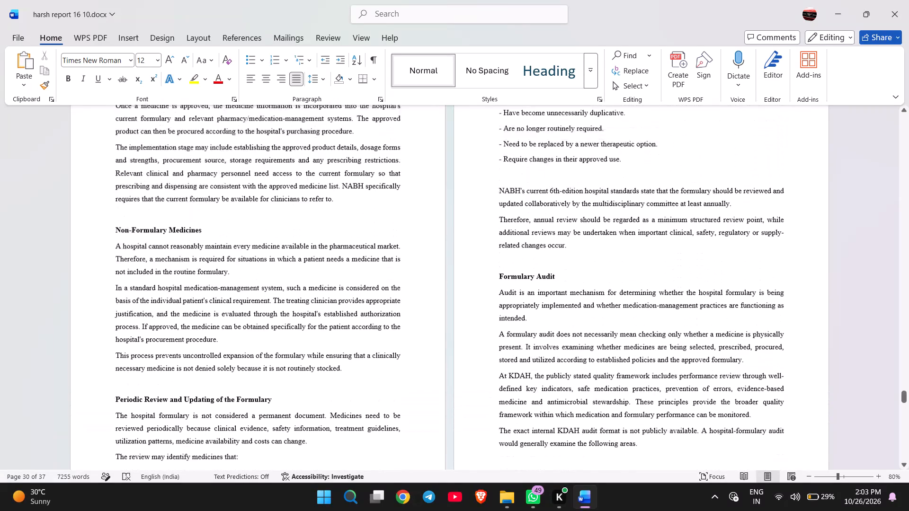
scroll(564, 259, "up", 1)
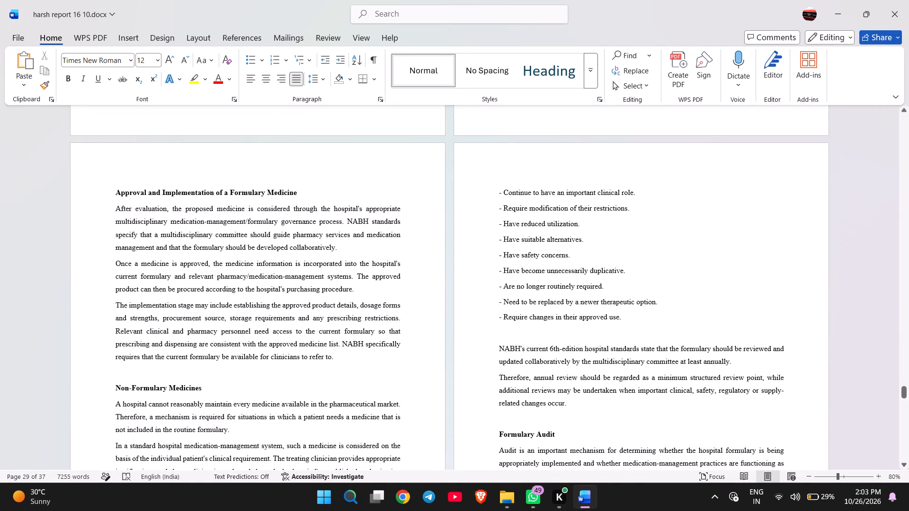
Remove one of the two blank lines between "Storage compliance" and the "Medication-safety audit" heading.
left_click(502, 333)
scroll(542, 407, "down", 2)
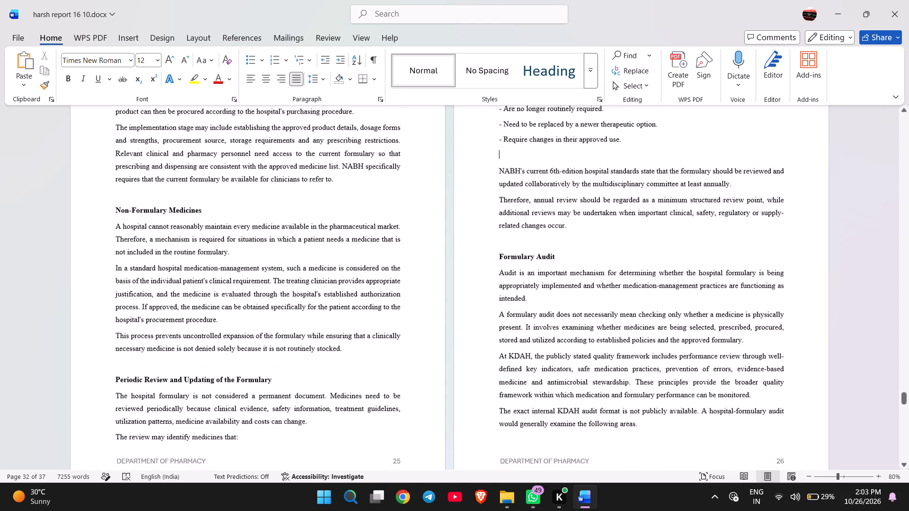
scroll(553, 389, "down", 3)
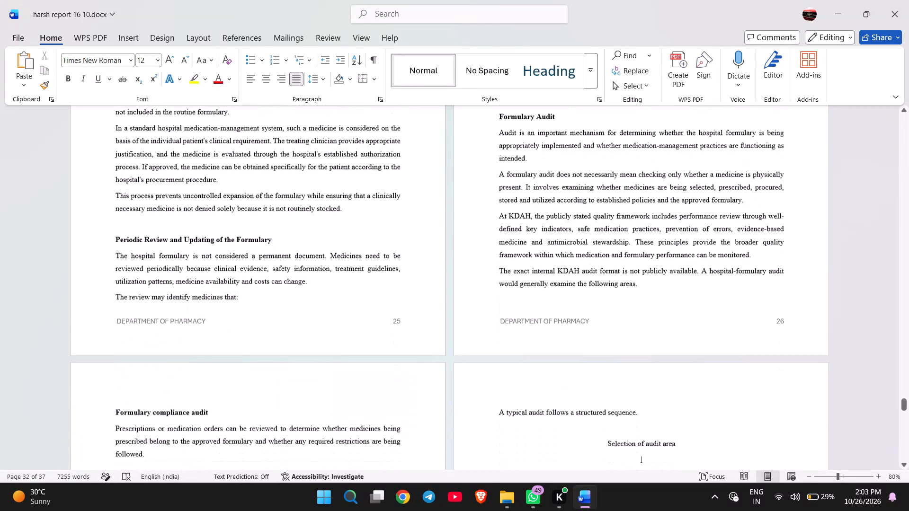
scroll(553, 389, "down", 3)
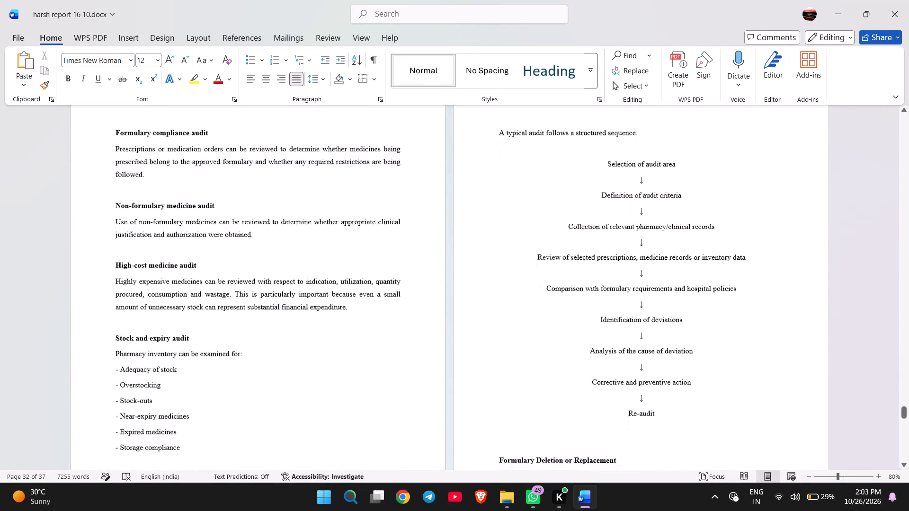
scroll(553, 389, "down", 2)
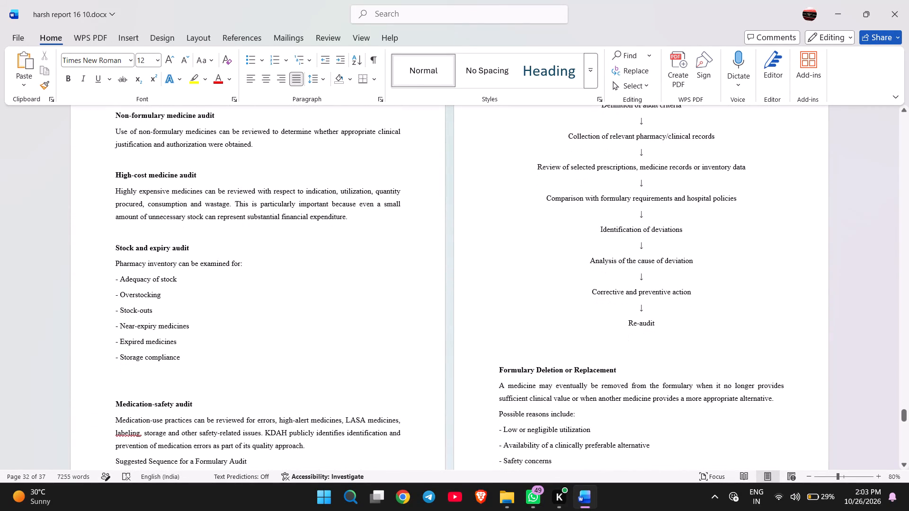
left_click(137, 385)
key("BackSpace")
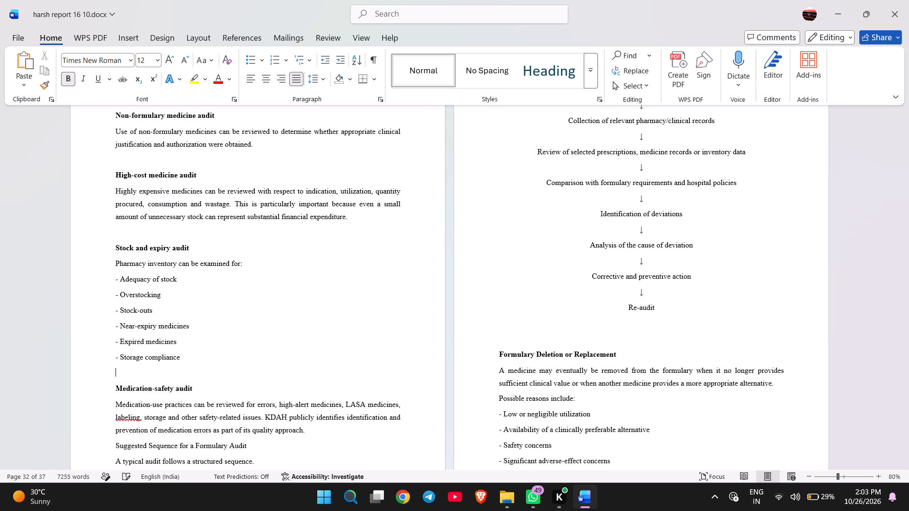
Remove the blank lines above the "Non-formulary medicine audit", "High-cost medicine audit", "Stock and expiry audit" and "Medication-safety audit" headings.
scroll(195, 285, "up", 2)
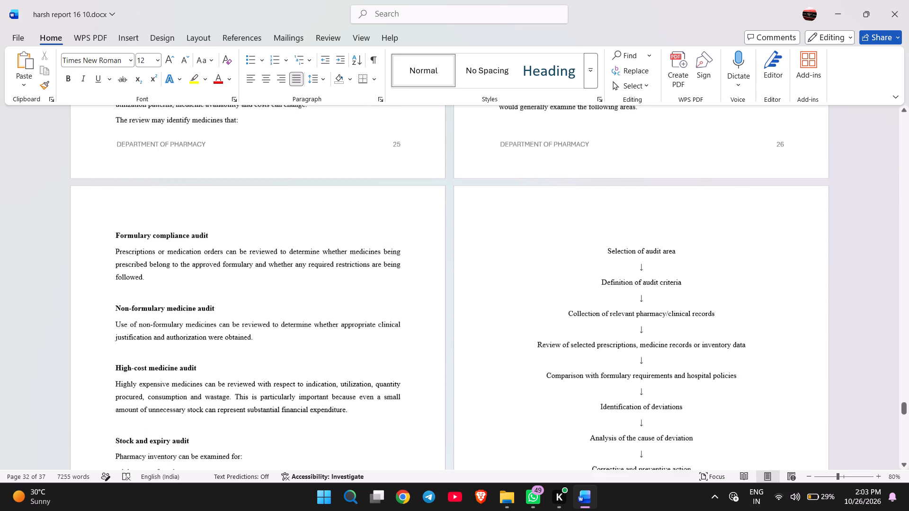
scroll(579, 218, "up", 1)
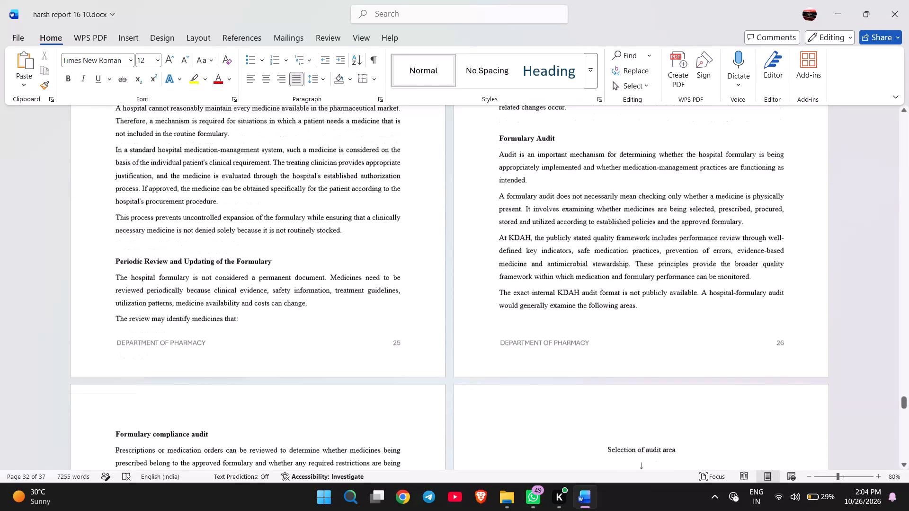
scroll(154, 375, "down", 1)
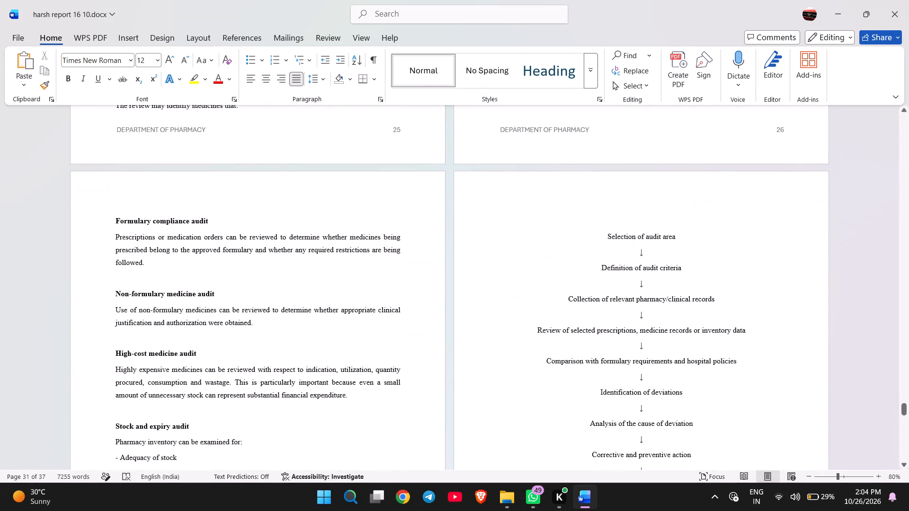
left_click(117, 285)
key("BackSpace")
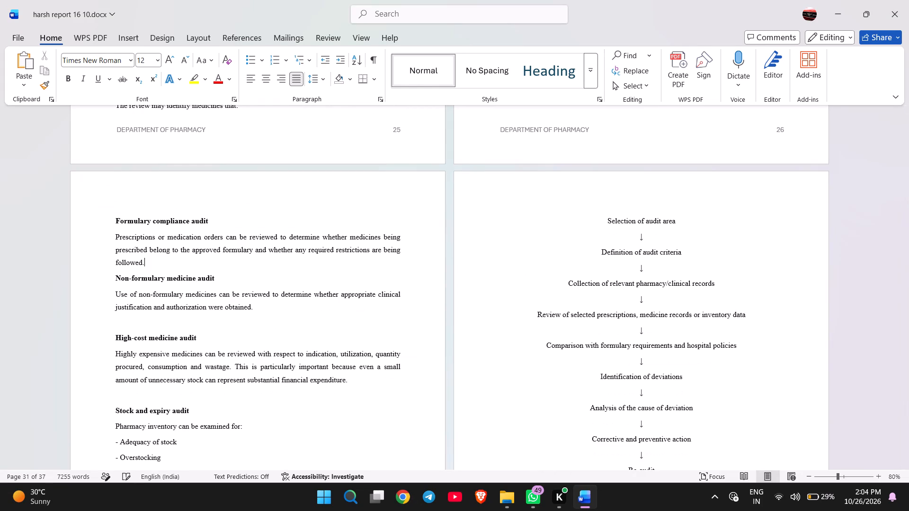
left_click(115, 328)
key("BackSpace")
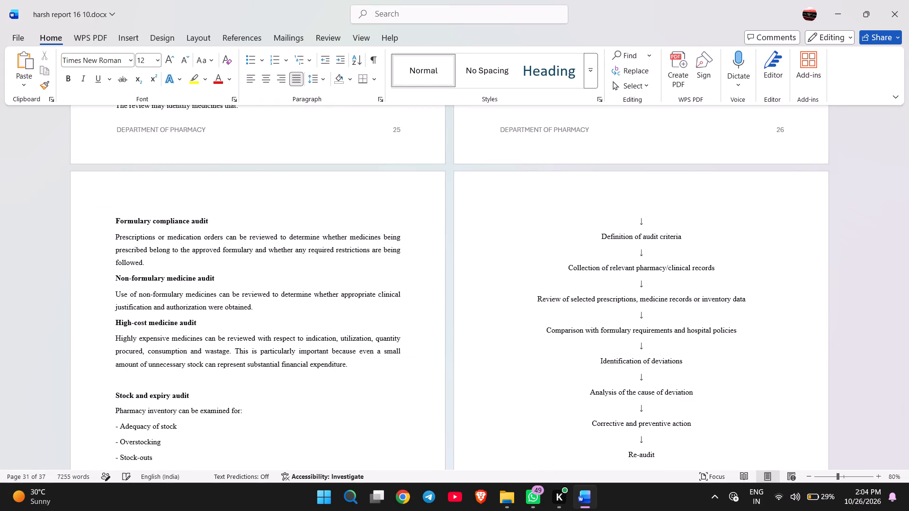
left_click(114, 389)
key("BackSpace")
scroll(114, 389, "down", 1)
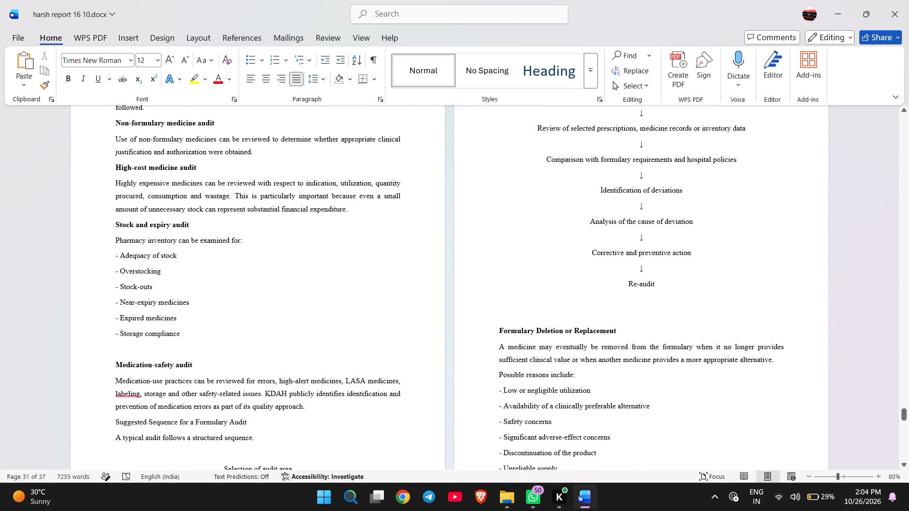
left_click(119, 355)
key("BackSpace")
Insert three blank lines after "A typical audit follows a structured sequence." to push the whole audit flowchart onto the next page.
scroll(119, 355, "down", 1)
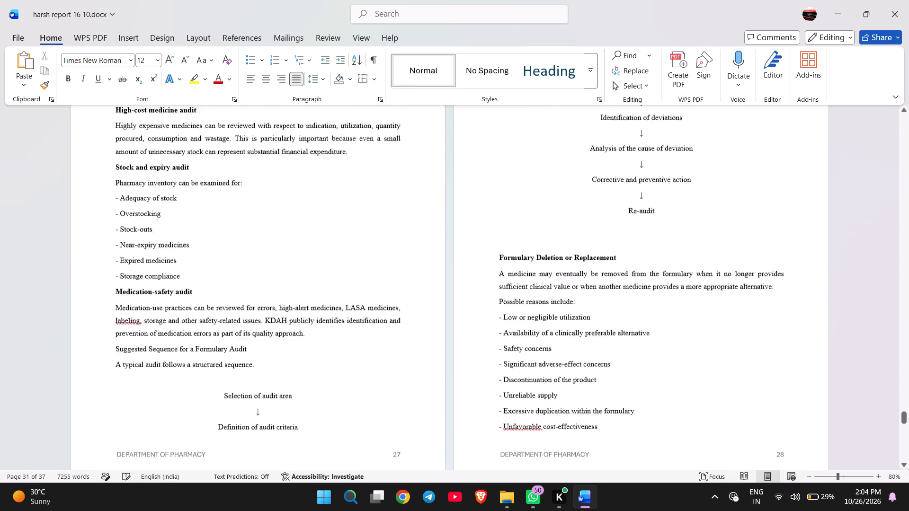
scroll(119, 355, "down", 1)
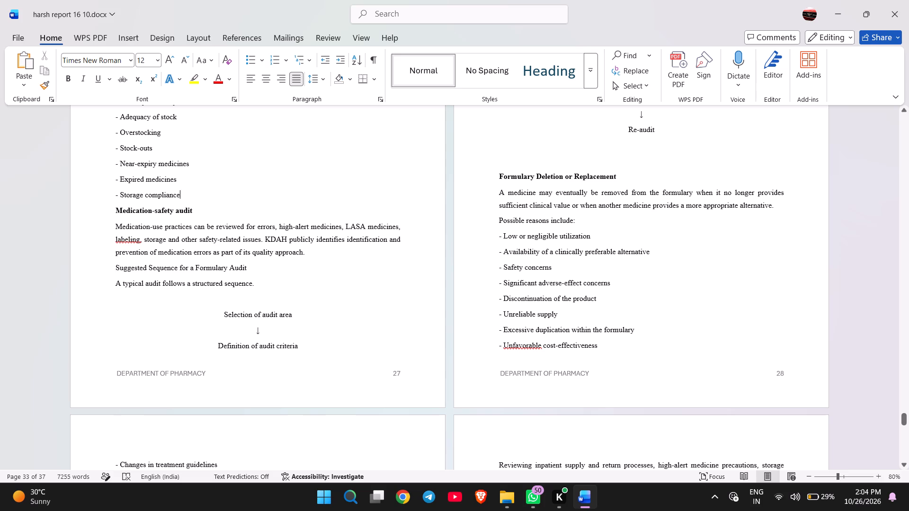
scroll(264, 287, "down", 1)
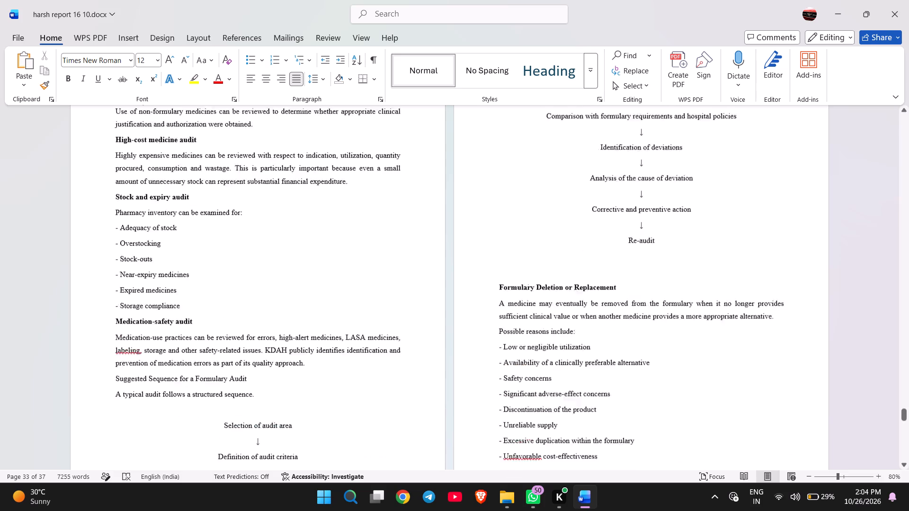
scroll(264, 287, "down", 1)
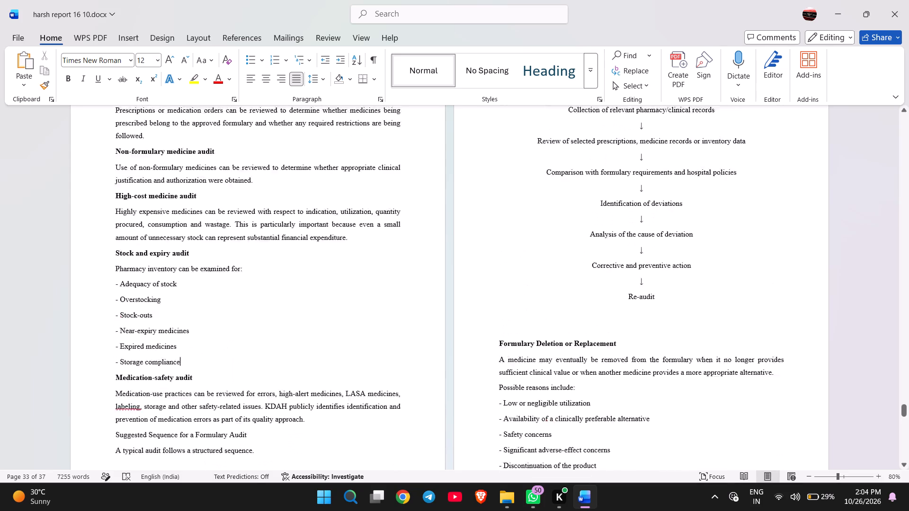
scroll(264, 287, "down", 2)
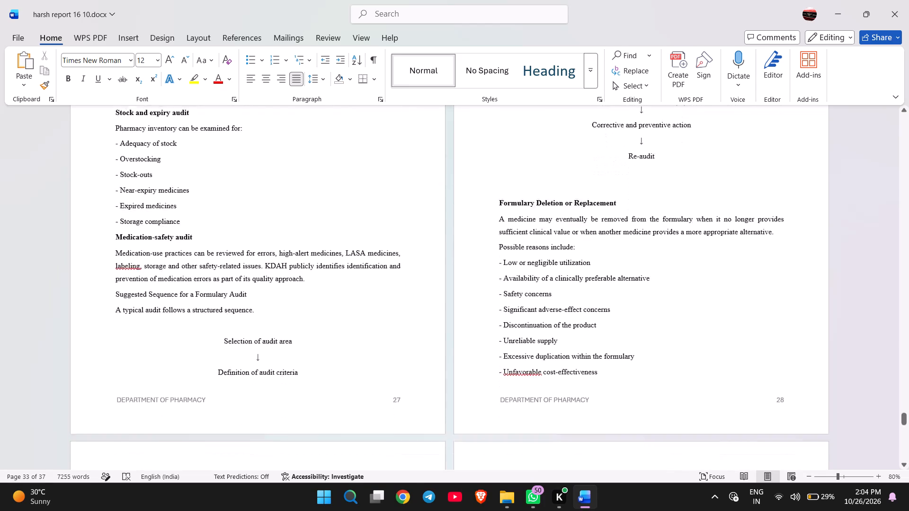
scroll(264, 287, "down", 1)
left_click(220, 292)
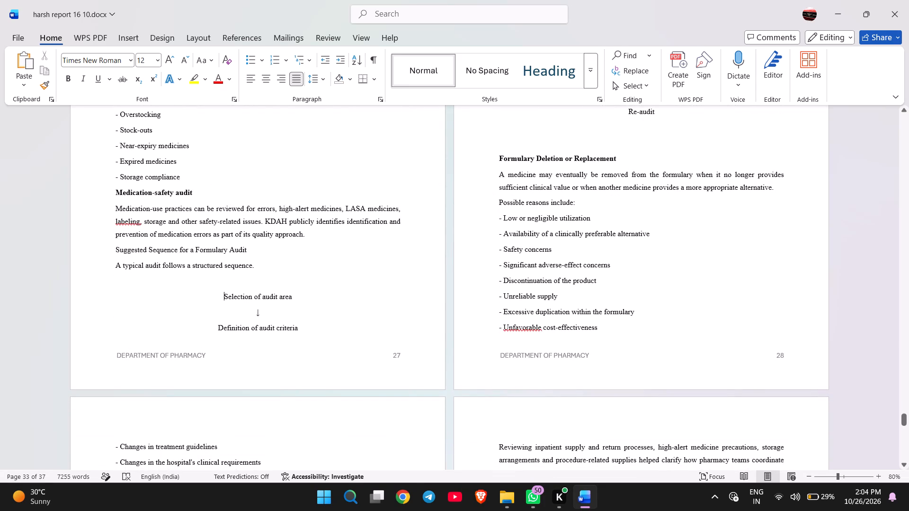
left_click(301, 275)
key("Return")
key("Return")
key("Return")
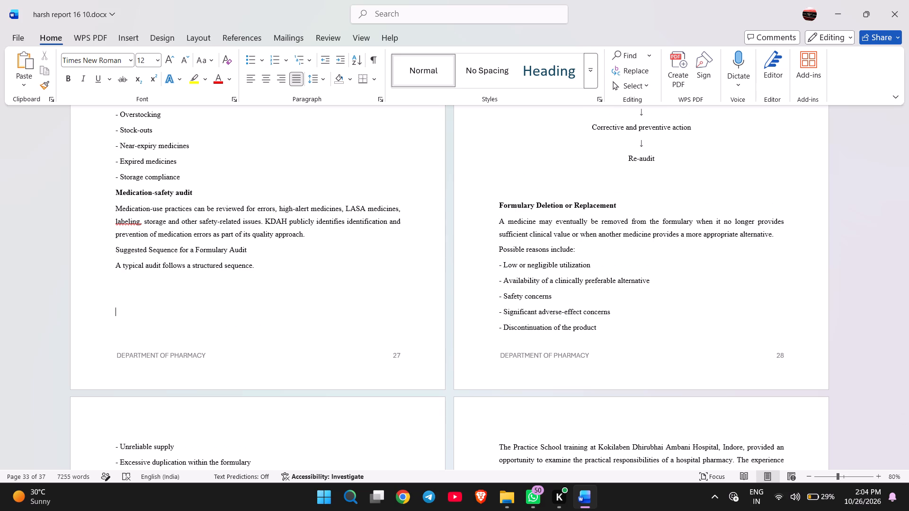
Remove one of the blank lines between the flowchart's "Re-audit" entry and the "Formulary Deletion or Replacement" heading.
scroll(403, 213, "right", 1)
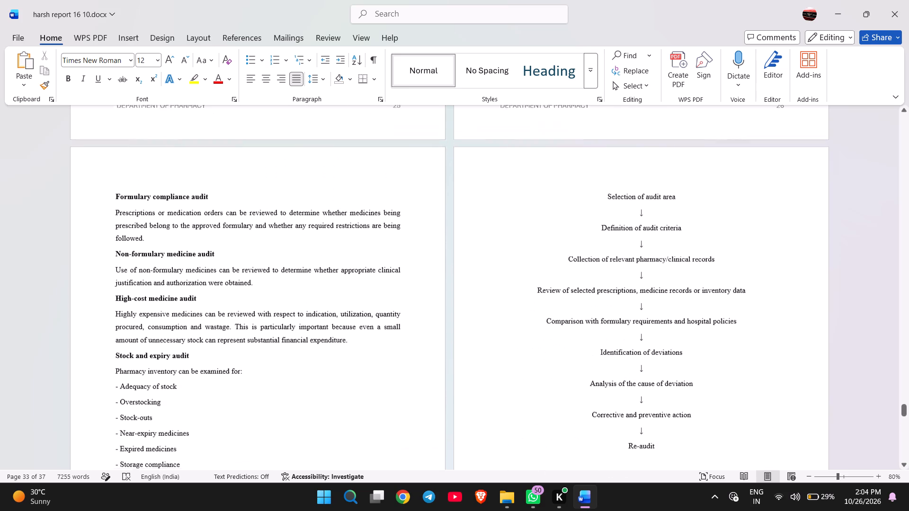
scroll(403, 213, "right", 1)
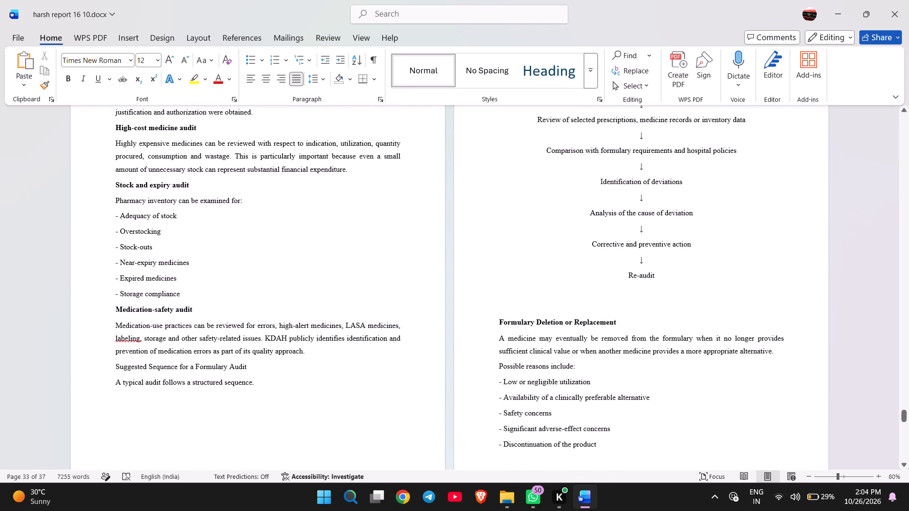
left_click(636, 315)
key("BackSpace")
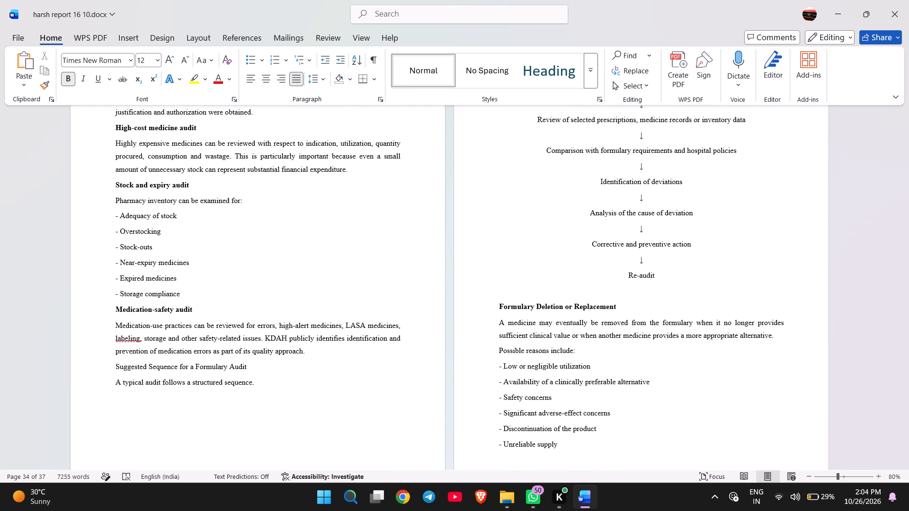
Check the spacing and page breaks from the "Formulary Audit" section through the audit flowchart and "Formulary Deletion or Replacement".
scroll(332, 419, "down", 1)
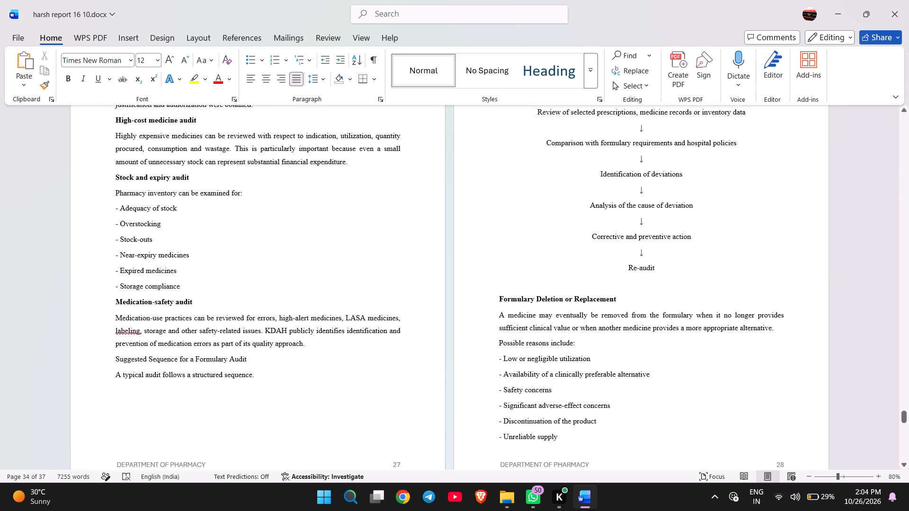
scroll(332, 419, "down", 1)
scroll(332, 419, "up", 1)
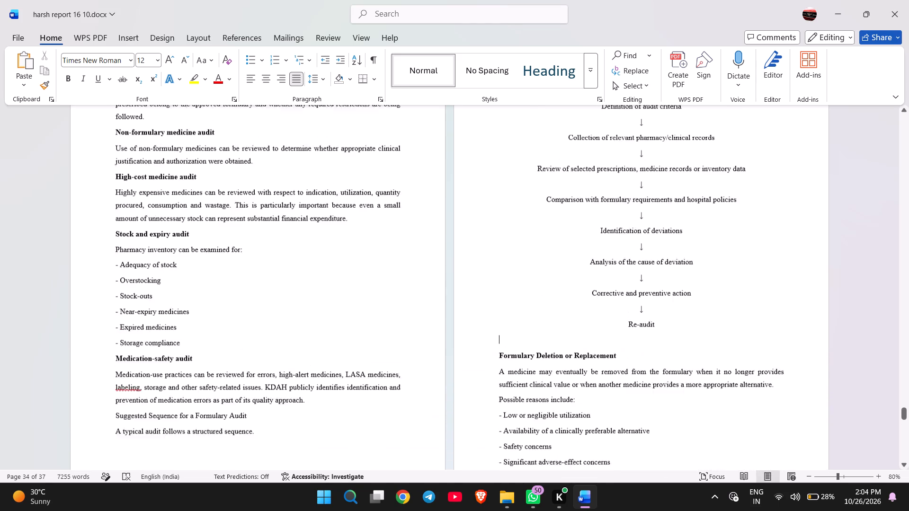
scroll(332, 419, "up", 1)
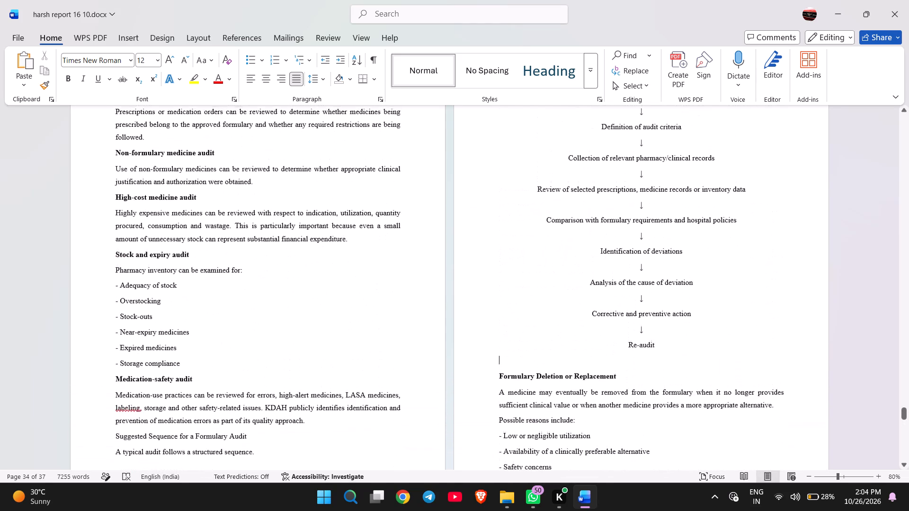
scroll(332, 419, "up", 1)
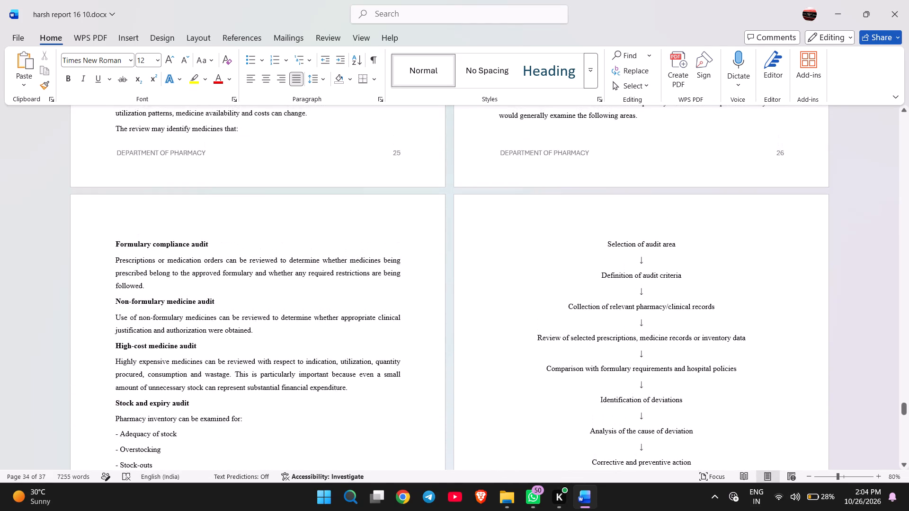
scroll(332, 419, "up", 1)
scroll(332, 419, "down", 1)
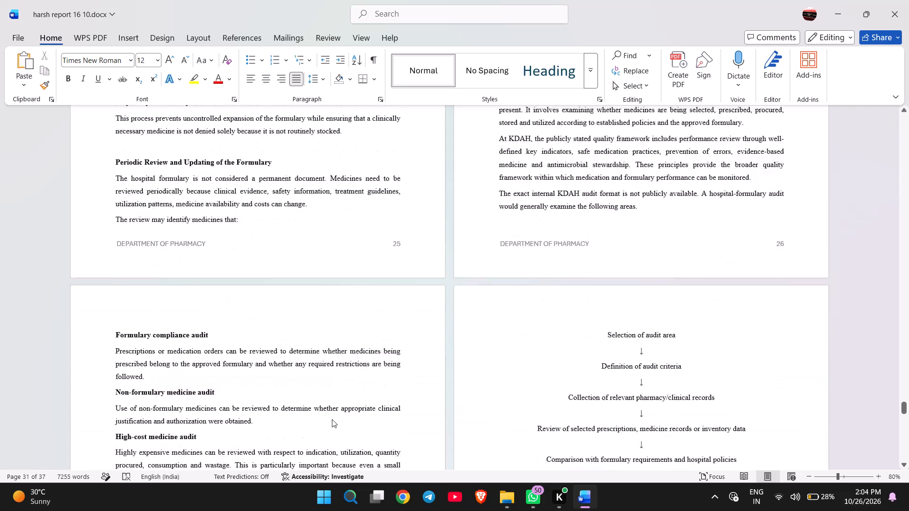
scroll(332, 419, "down", 1)
scroll(332, 419, "up", 1)
scroll(332, 419, "down", 2)
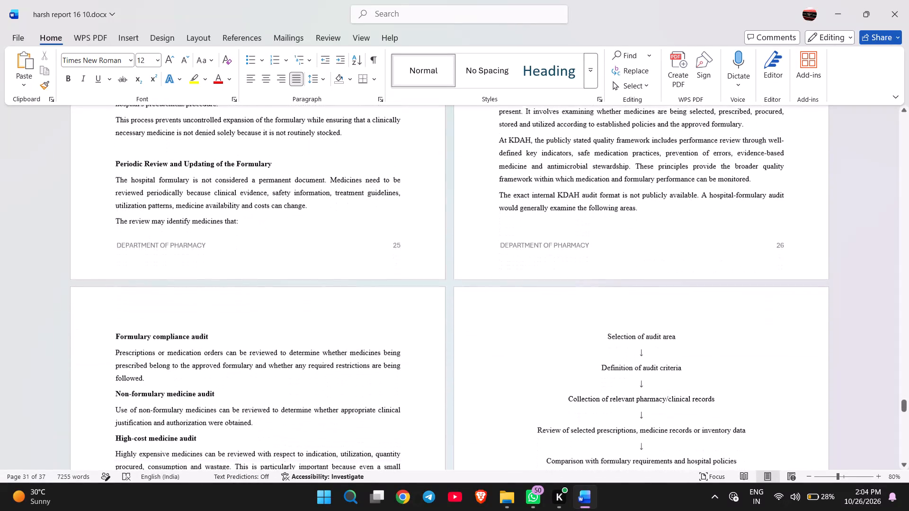
scroll(332, 419, "down", 3)
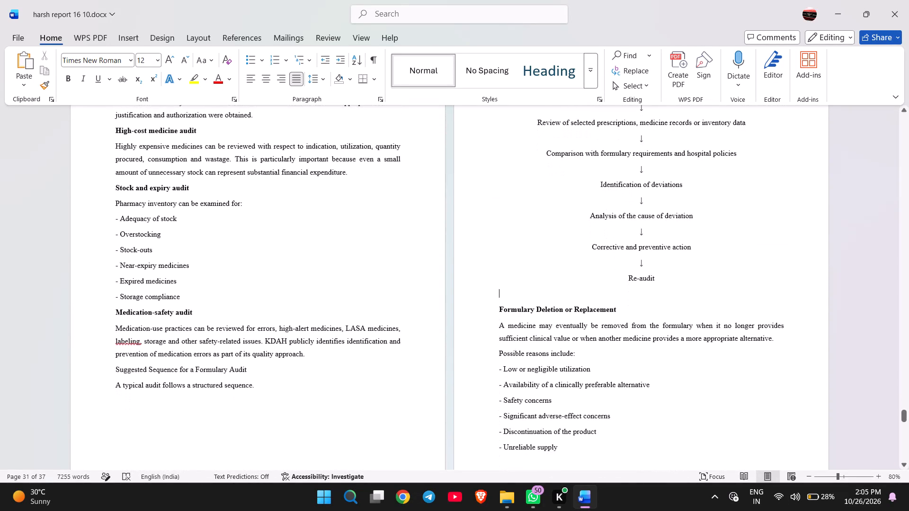
scroll(332, 419, "down", 1)
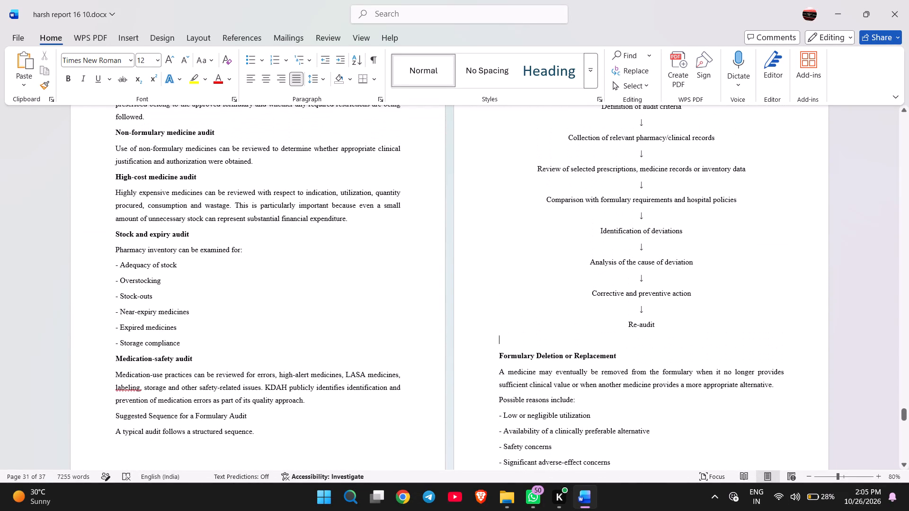
scroll(332, 419, "down", 2)
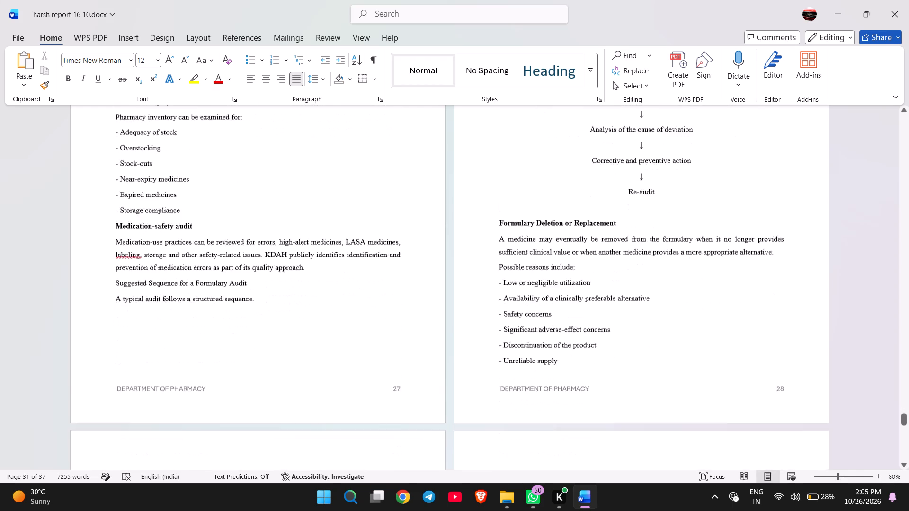
scroll(332, 419, "down", 1)
scroll(332, 419, "up", 1)
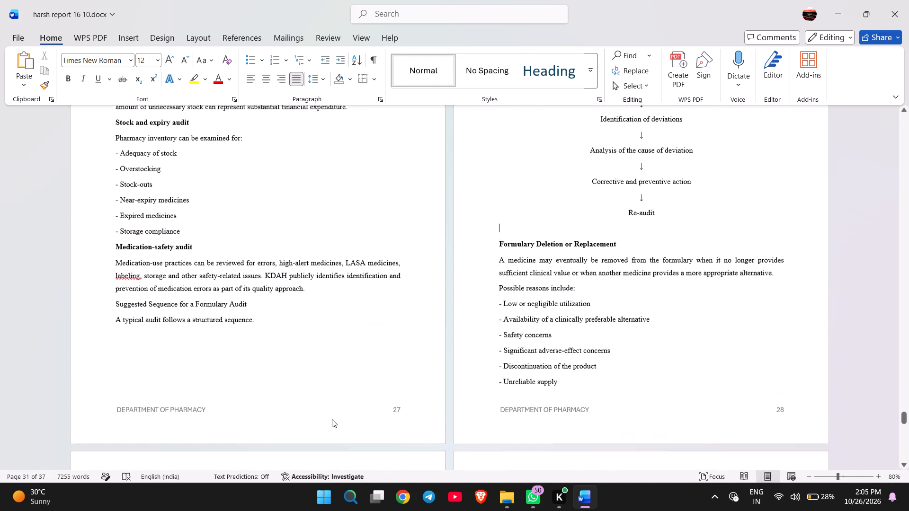
Delete the "Adequacy of stock" and "Overstocking" entries from the list under "Stock and expiry audit".
left_click(187, 383)
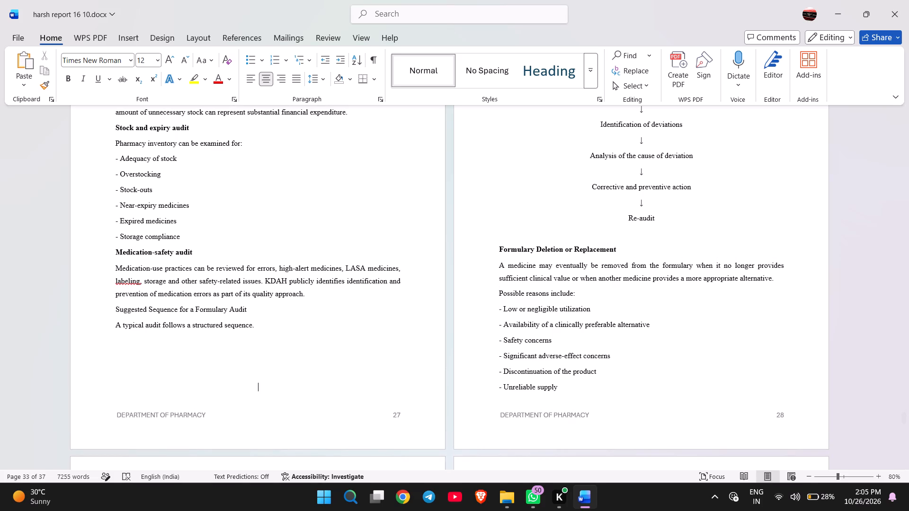
scroll(180, 284, "up", 1)
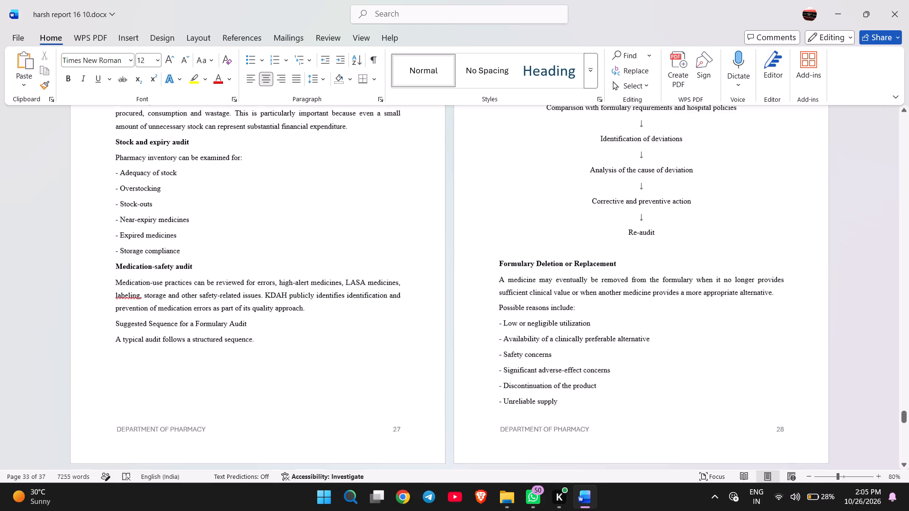
scroll(180, 284, "up", 1)
scroll(195, 331, "up", 1)
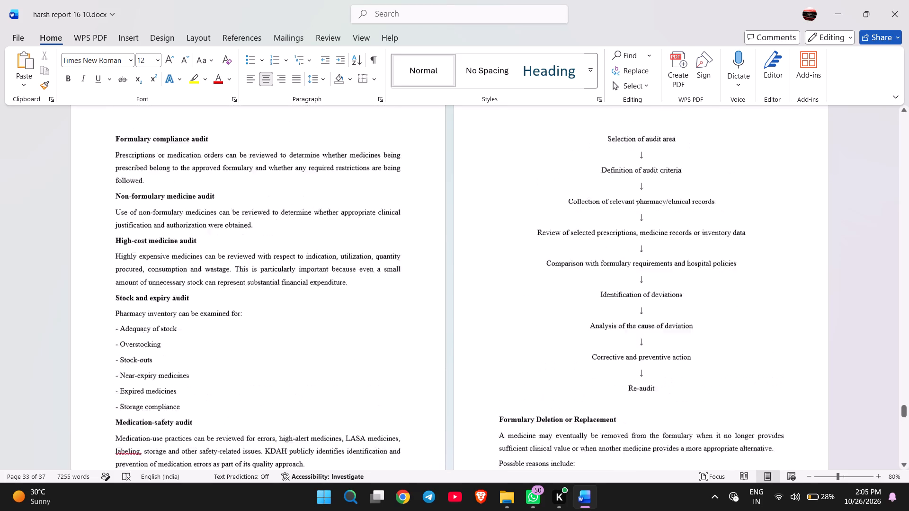
scroll(195, 331, "up", 3)
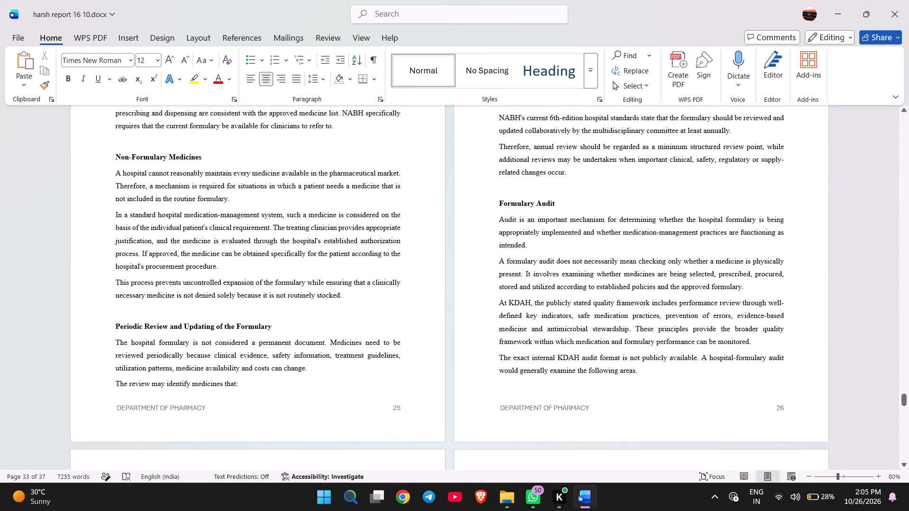
scroll(514, 281, "down", 3)
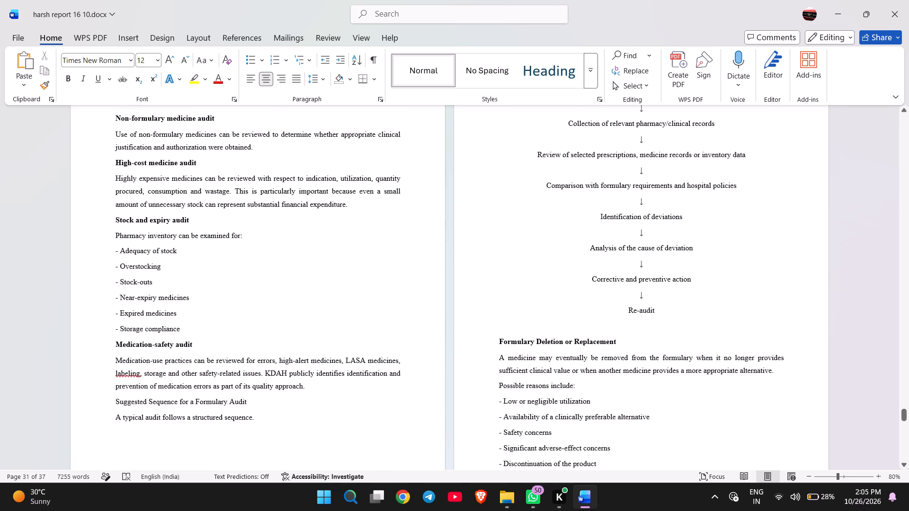
left_click_drag(113, 219, 196, 349)
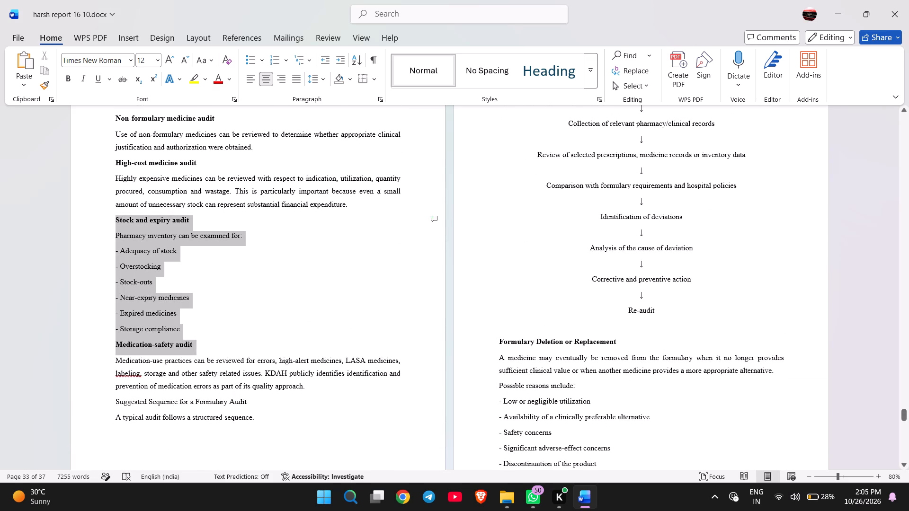
left_click_drag(196, 349, 184, 333)
left_click(184, 333)
left_click_drag(184, 333, 119, 302)
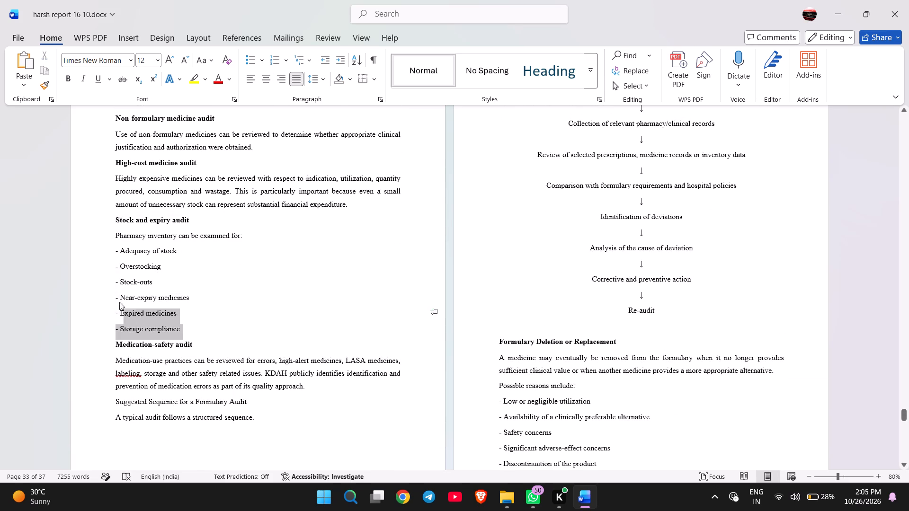
left_click_drag(119, 302, 117, 311)
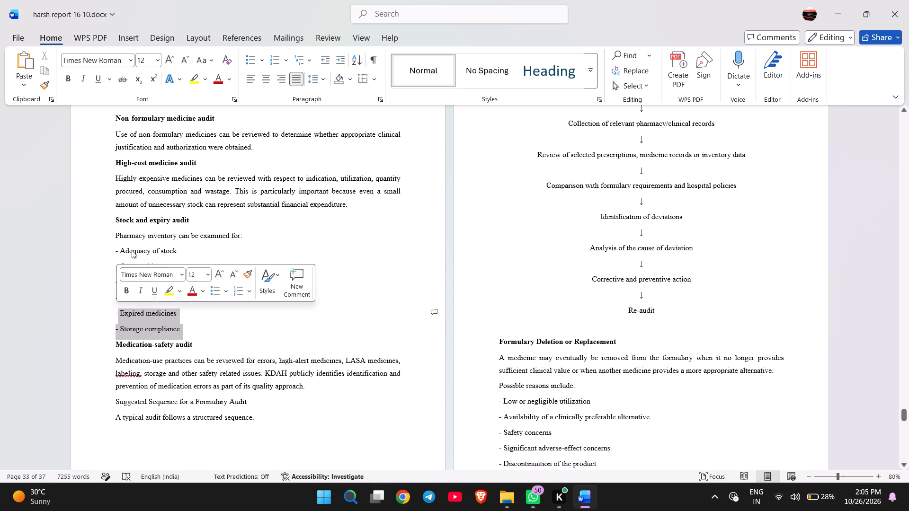
left_click_drag(185, 254, 108, 251)
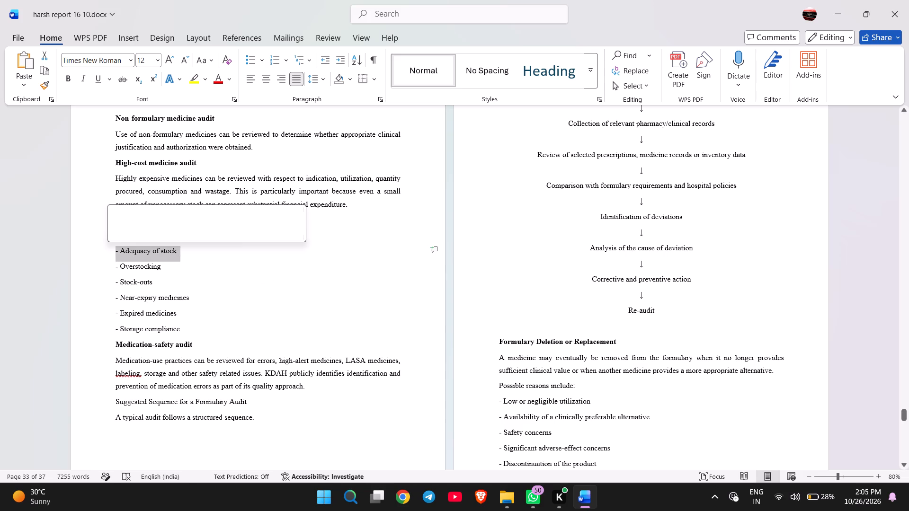
key("BackSpace")
left_click_drag(108, 251, 172, 252)
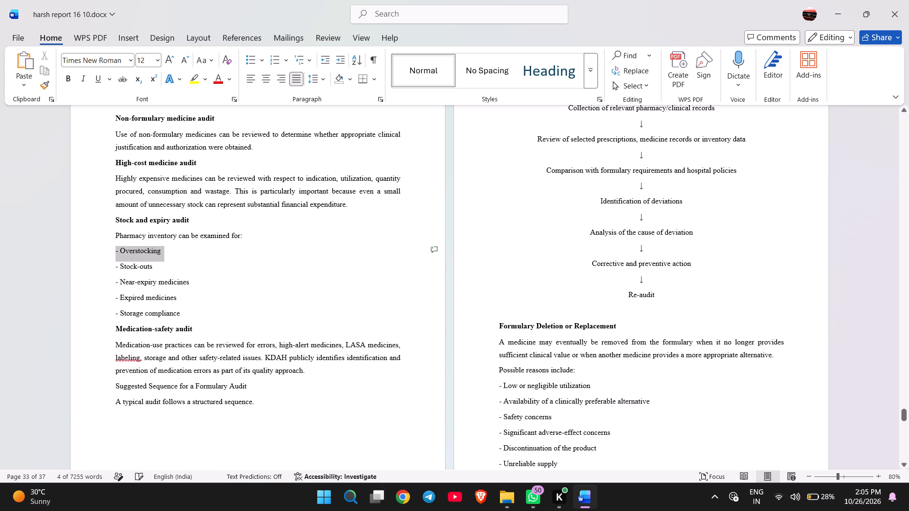
key("BackSpace")
left_click_drag(172, 252, 180, 264)
left_click(180, 264)
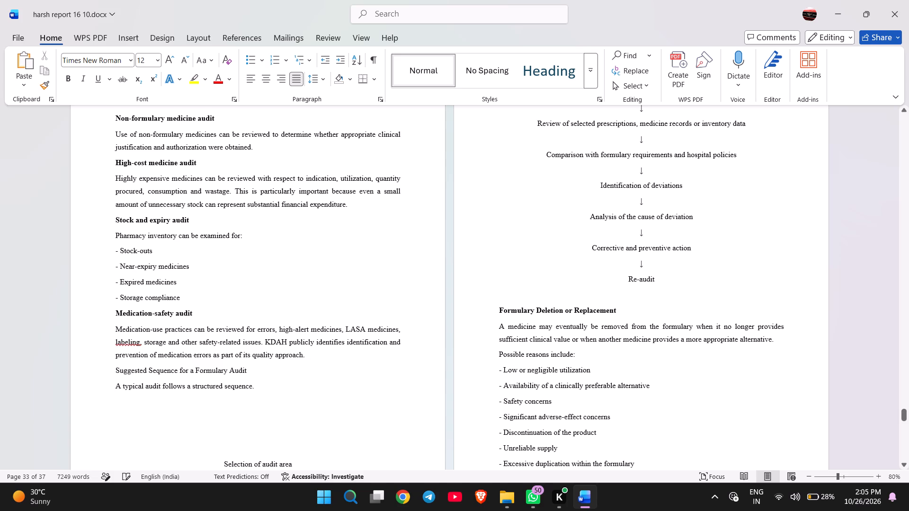
Delete the two paragraphs from "NABH's current 6th-edition hospital standards" to "supply-related changes occur.", keeping one blank line above the "Formulary Audit" heading.
scroll(207, 327, "up", 1)
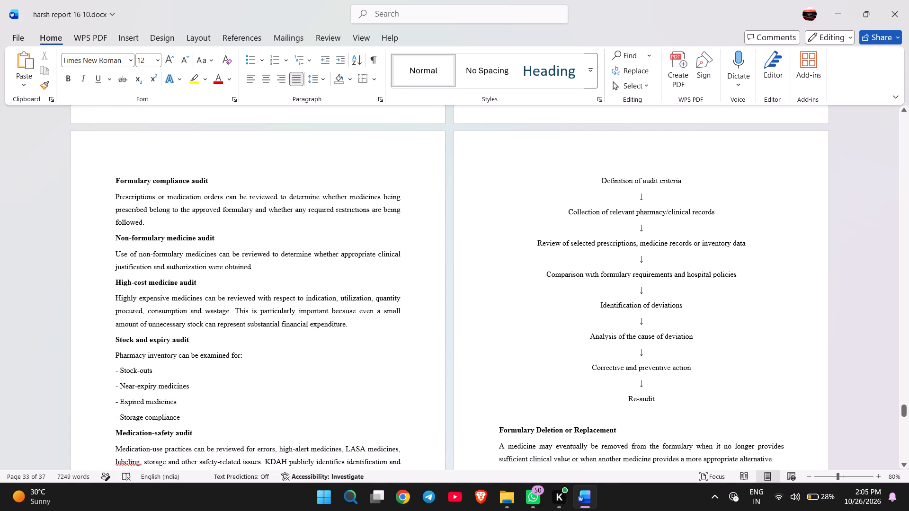
scroll(113, 282, "up", 2)
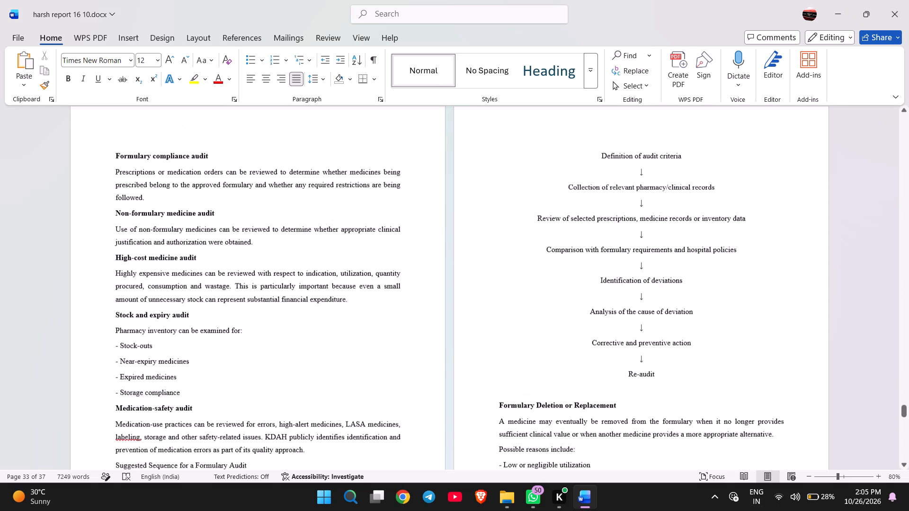
scroll(113, 282, "up", 2)
scroll(113, 282, "down", 1)
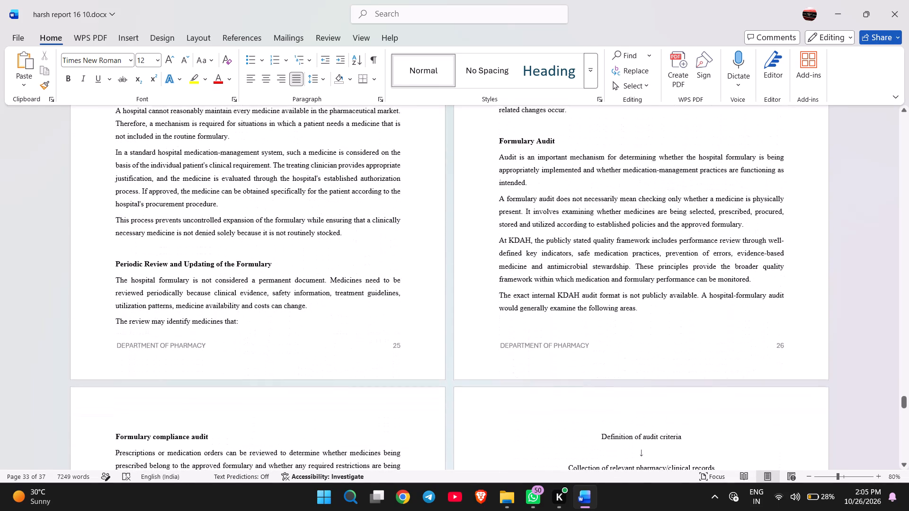
scroll(598, 183, "up", 3)
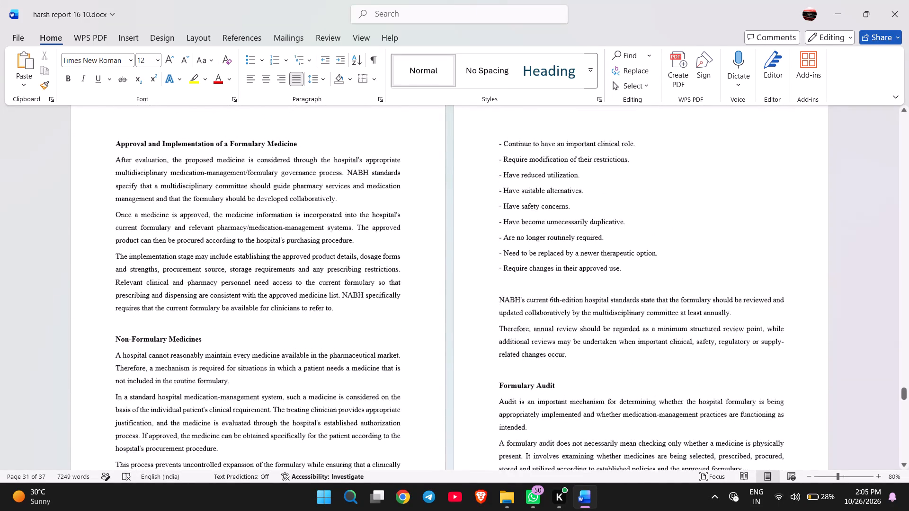
scroll(598, 183, "up", 1)
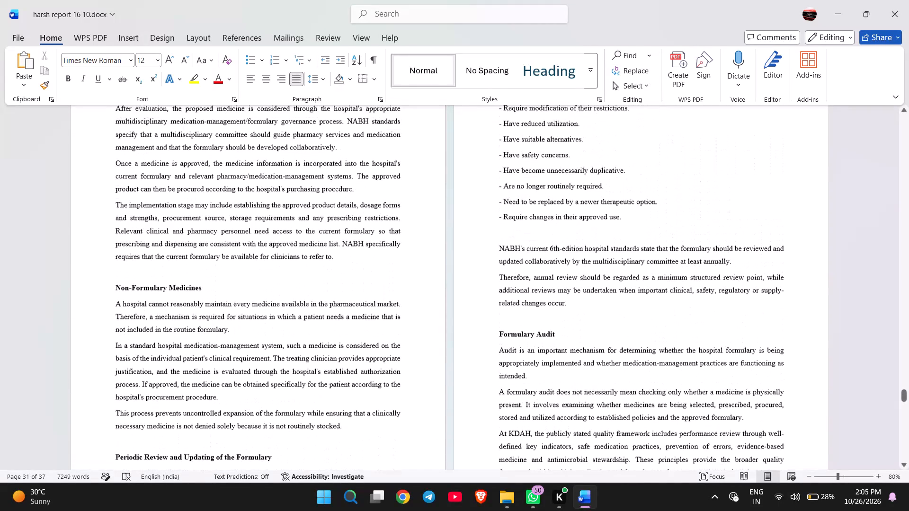
left_click_drag(500, 249, 570, 311)
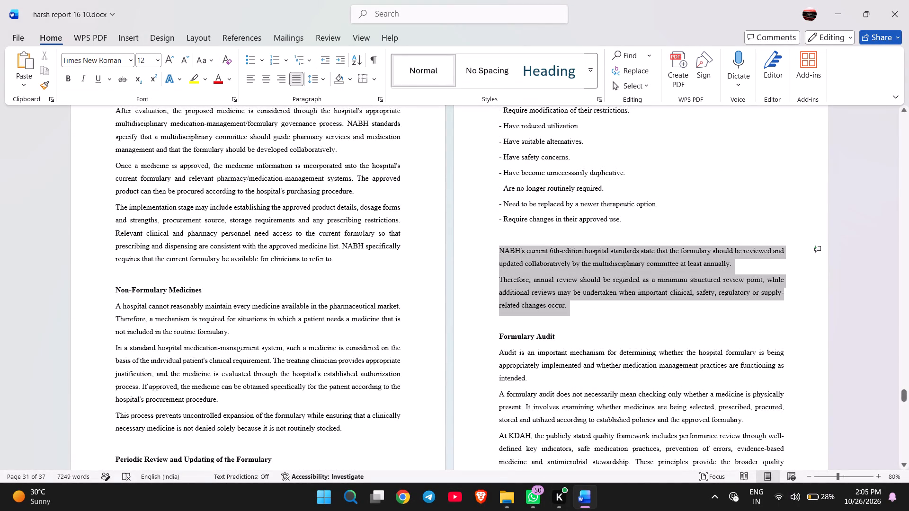
left_click_drag(570, 311, 571, 318)
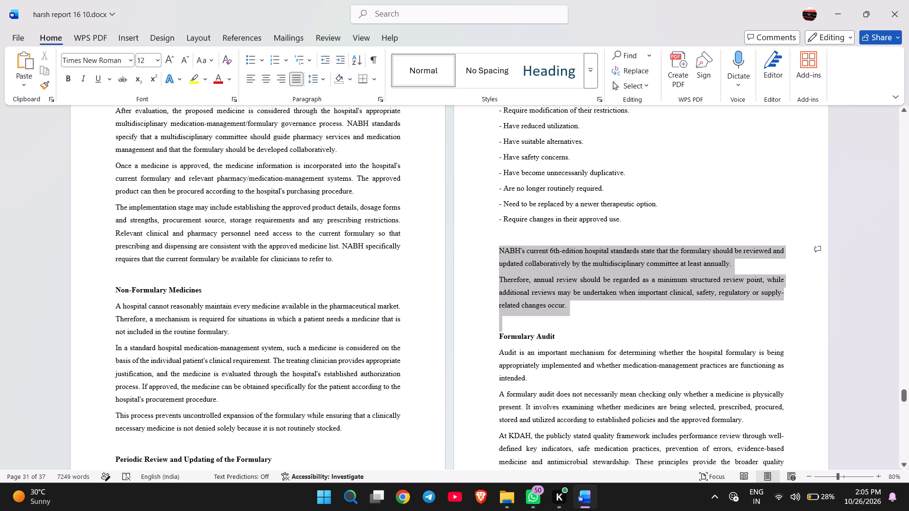
left_click_drag(571, 318, 570, 314)
left_click(570, 314)
scroll(570, 314, "down", 1)
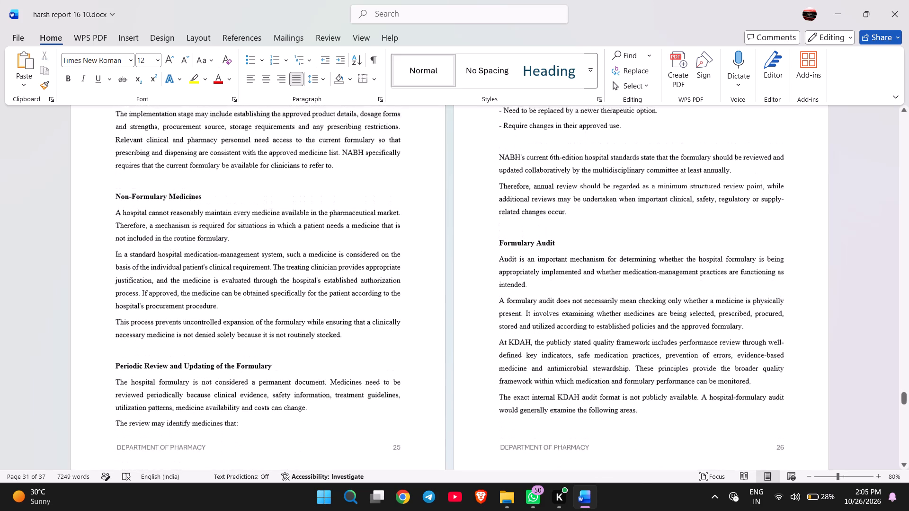
scroll(570, 314, "down", 1)
left_click_drag(494, 253, 557, 289)
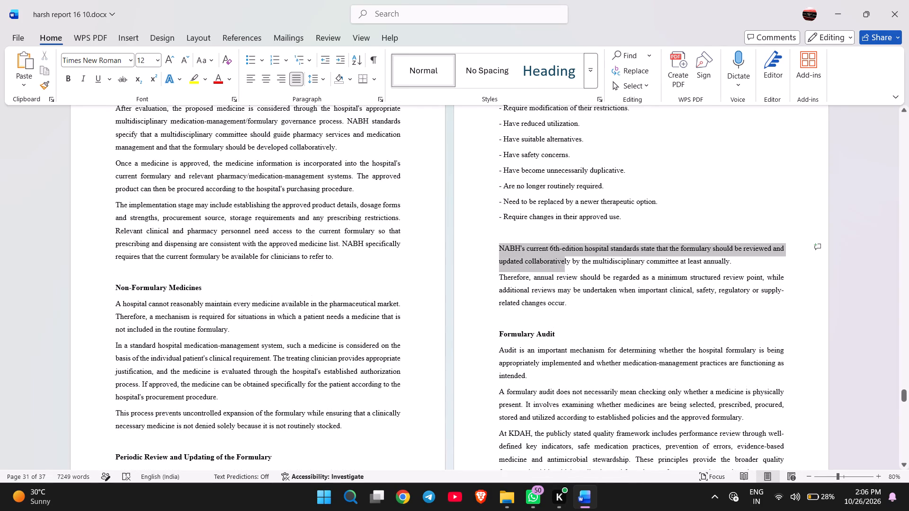
left_click_drag(557, 289, 579, 319)
key("BackSpace")
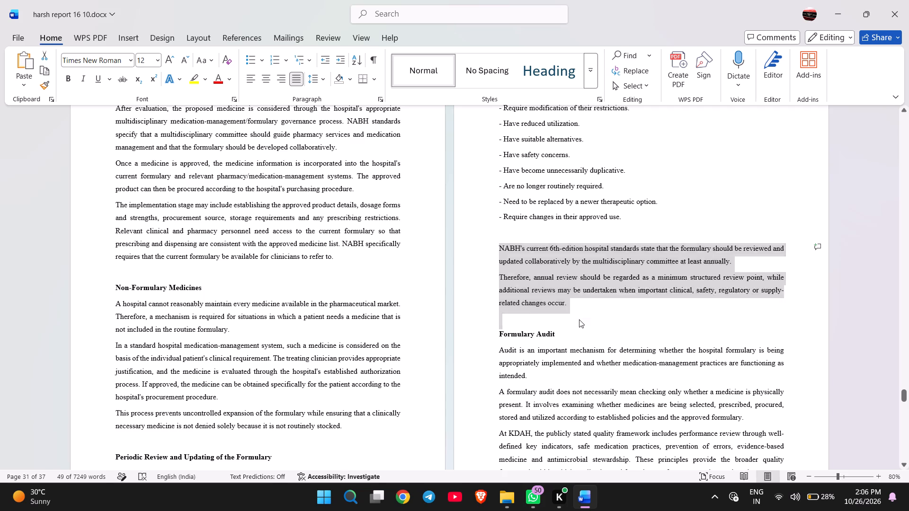
key("BackSpace")
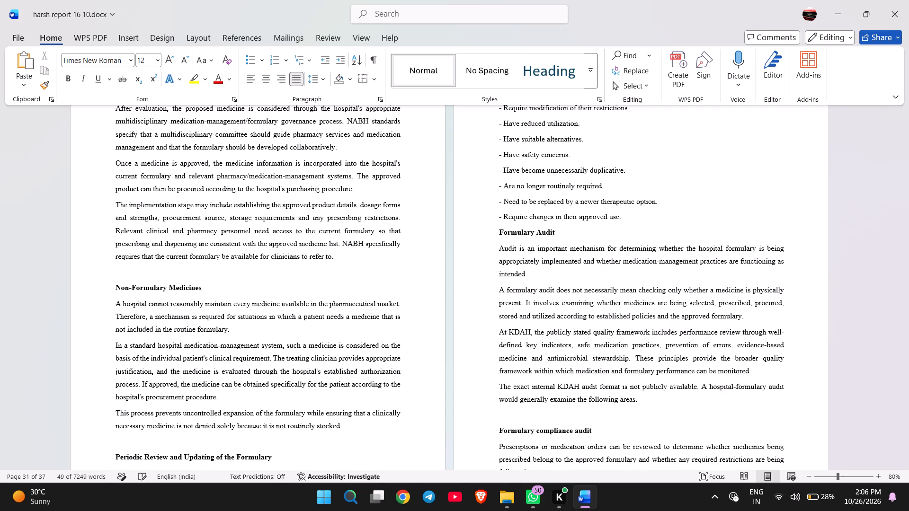
key("Return")
Remove the blank line above the "Formulary compliance audit" heading.
scroll(579, 319, "down", 1)
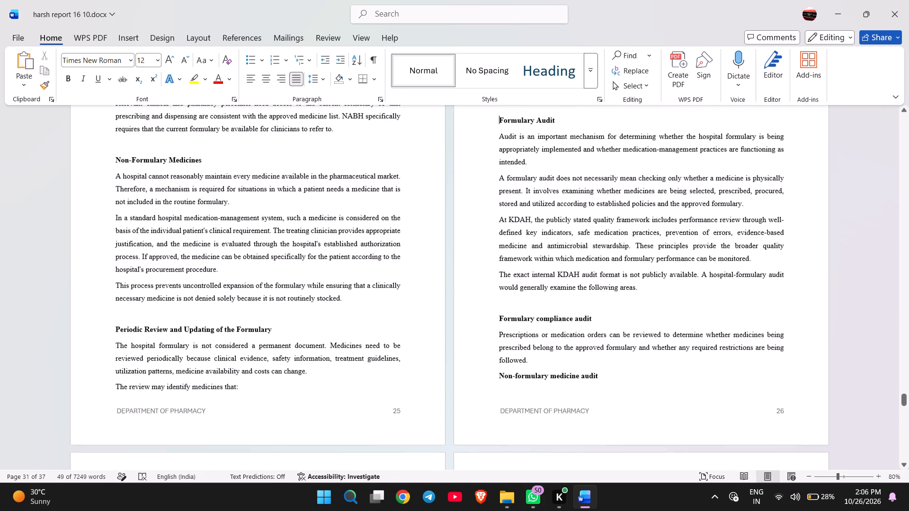
scroll(579, 319, "down", 2)
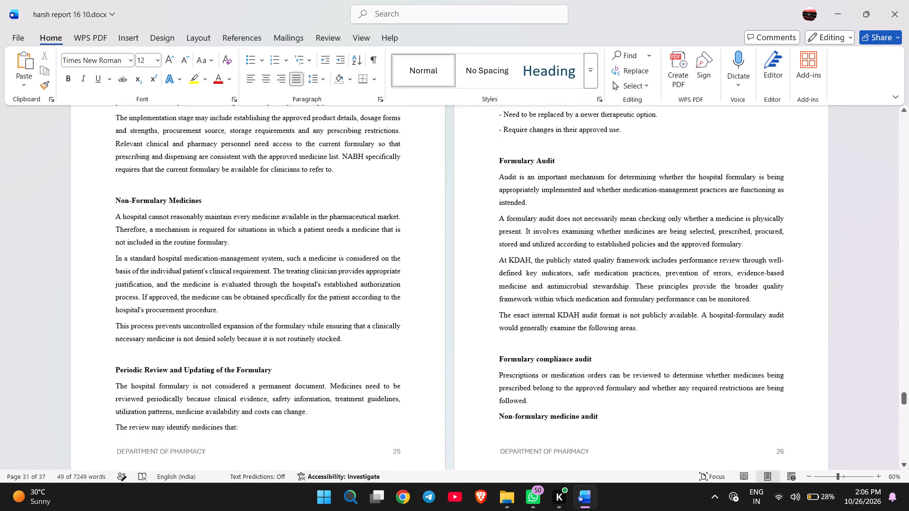
scroll(579, 319, "down", 2)
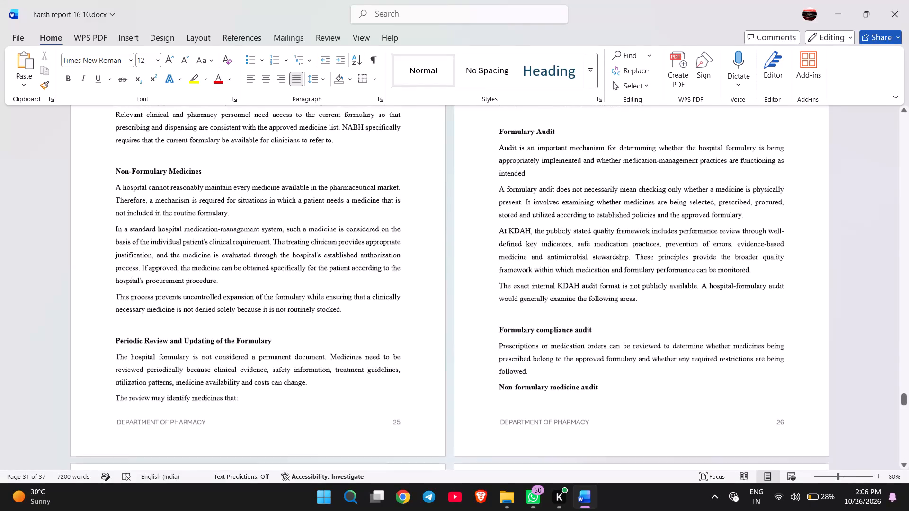
scroll(579, 319, "down", 1)
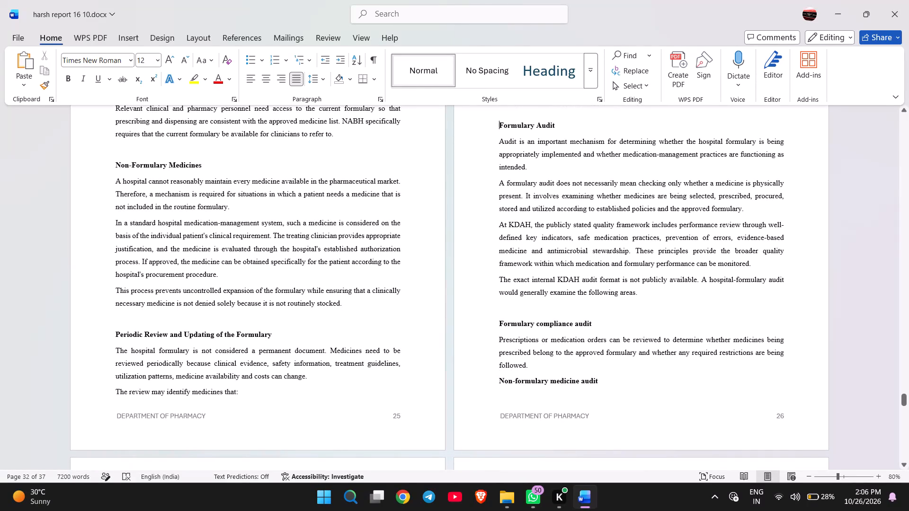
left_click(528, 310)
key("BackSpace")
Remove the blank lines between "A typical audit follows a structured sequence." and the "Selection of audit area" flowchart entry.
scroll(528, 310, "down", 1)
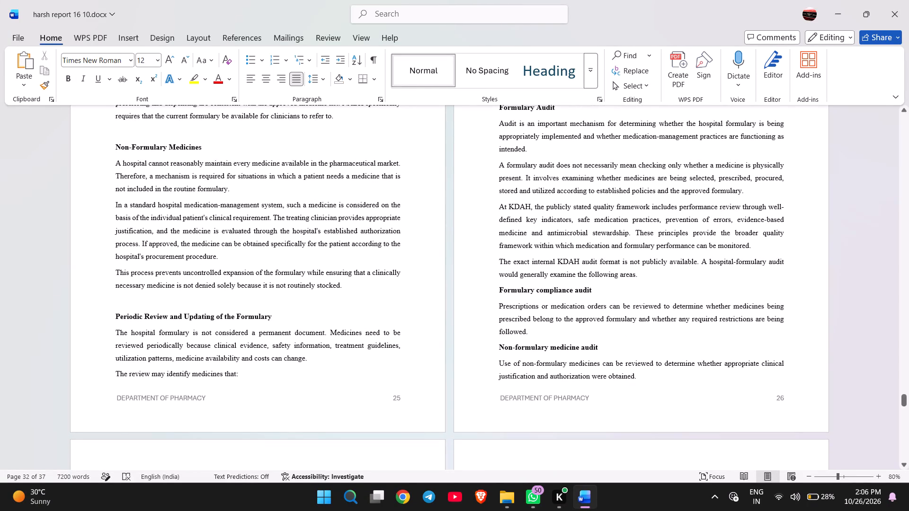
scroll(528, 310, "down", 1)
scroll(528, 310, "up", 1)
scroll(528, 310, "down", 2)
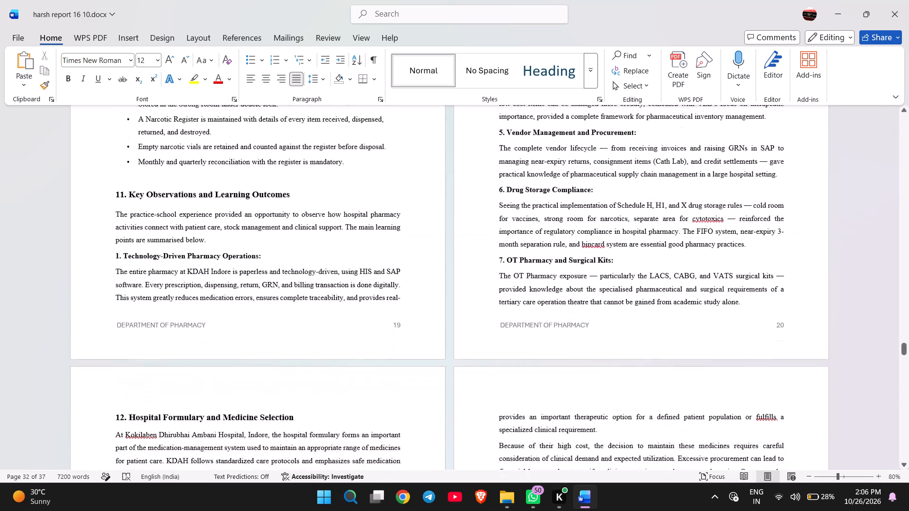
scroll(528, 310, "down", 3)
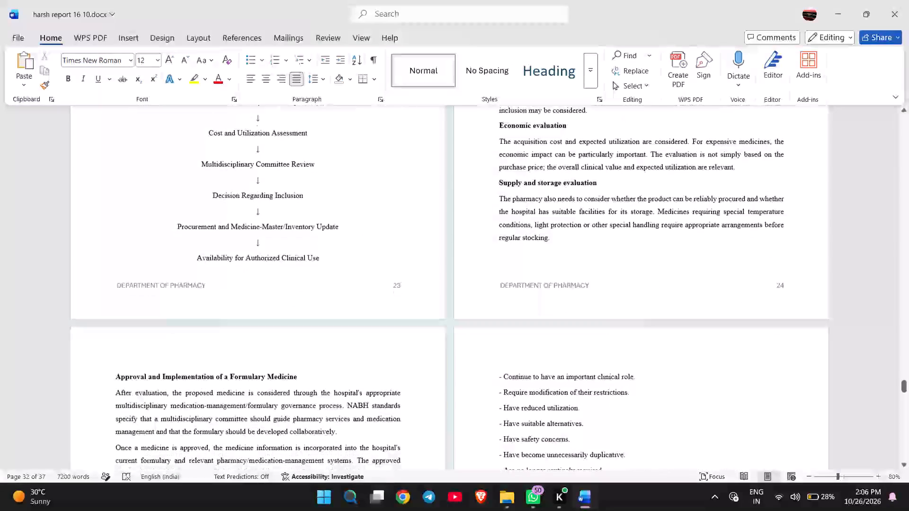
scroll(528, 310, "down", 5)
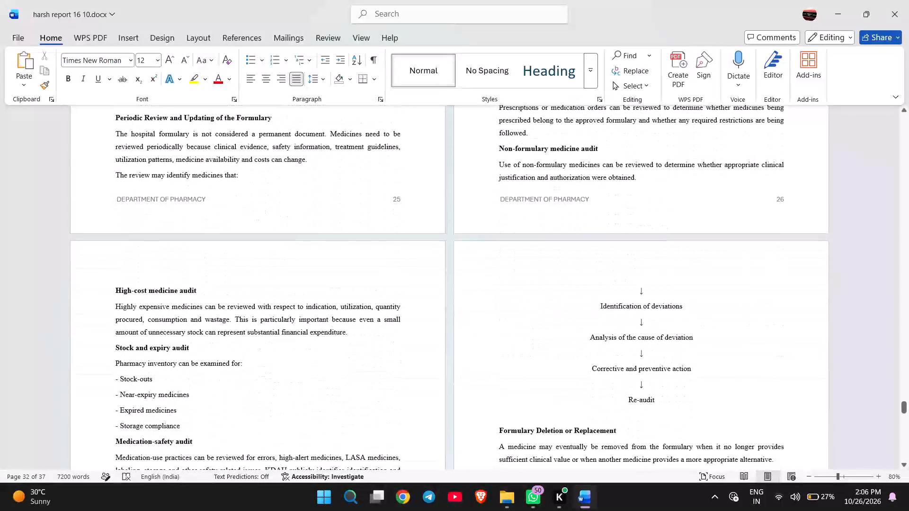
scroll(528, 310, "down", 2)
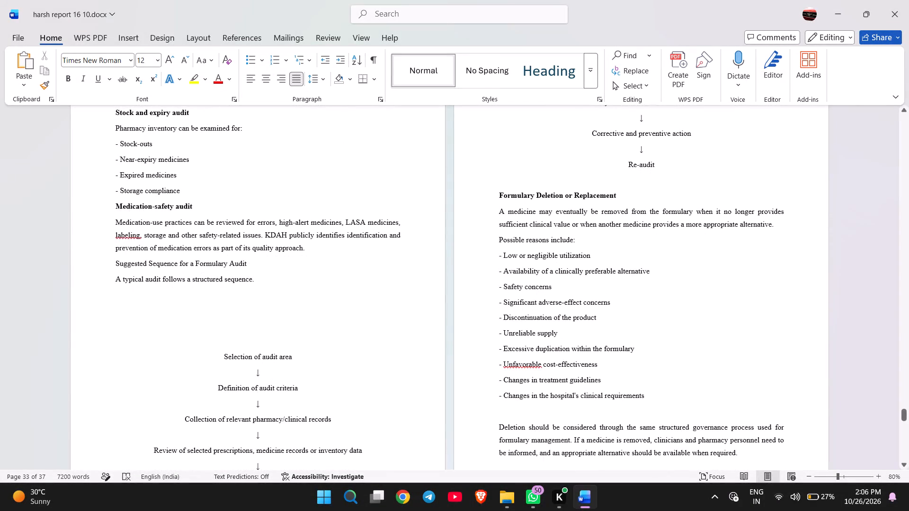
left_click(211, 304)
left_click(189, 337)
key("BackSpace")
key("BackSpace")
key("BackSpace")
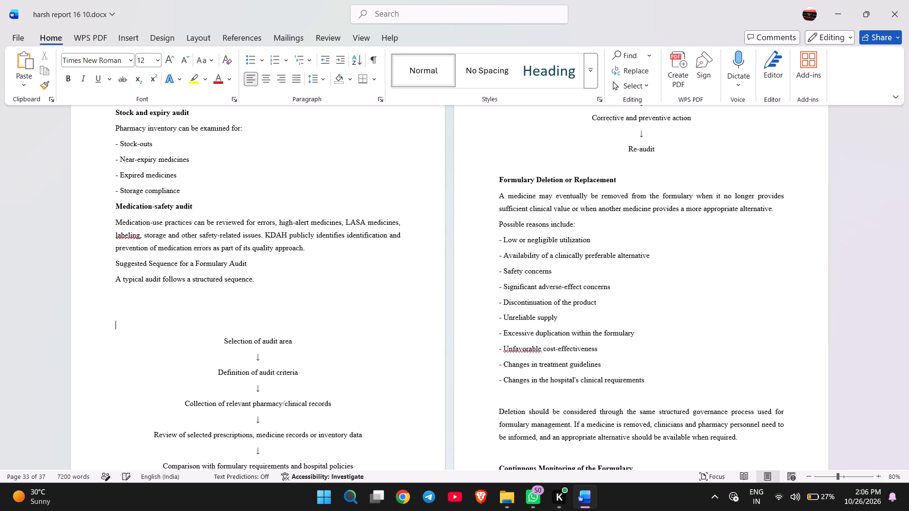
key("BackSpace")
key("BackSpace")
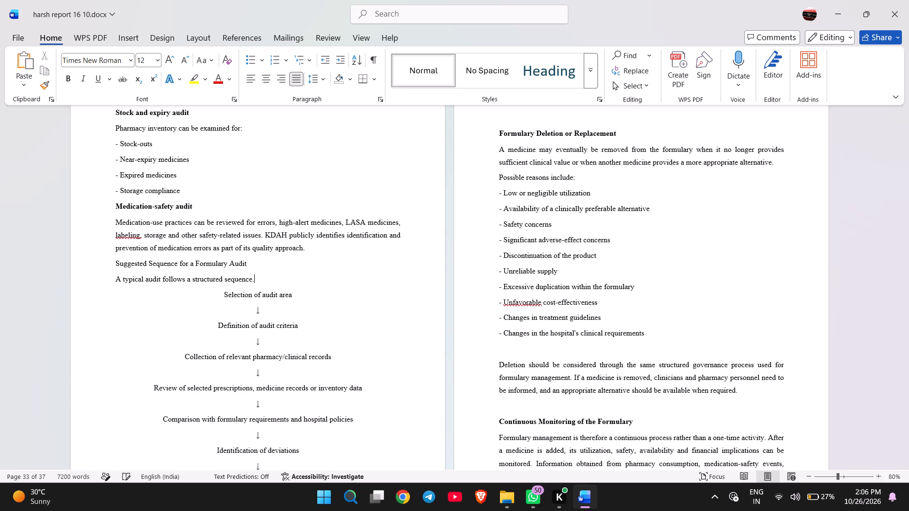
Delete the paragraph "The exact internal KDAH audit format is not publicly available..." above the "Formulary compliance audit" heading.
scroll(189, 337, "up", 1)
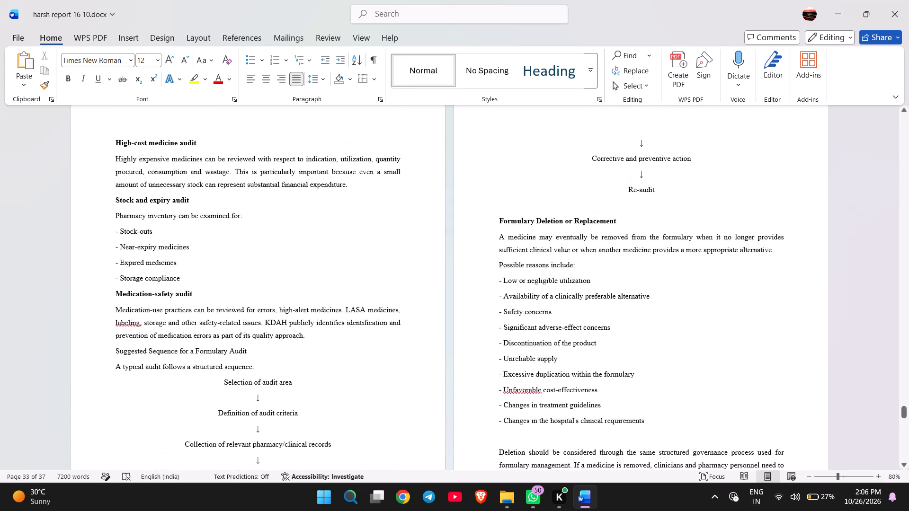
scroll(189, 337, "up", 3)
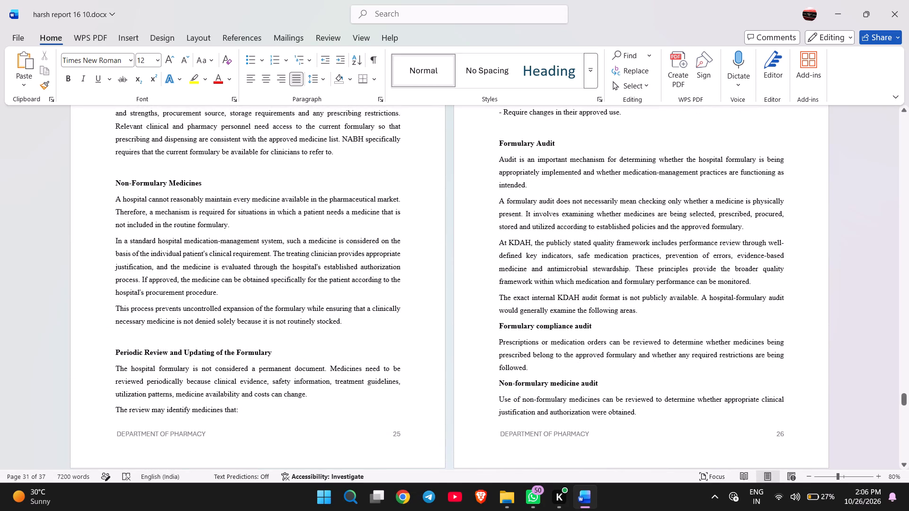
left_click_drag(502, 296, 647, 315)
key("BackSpace")
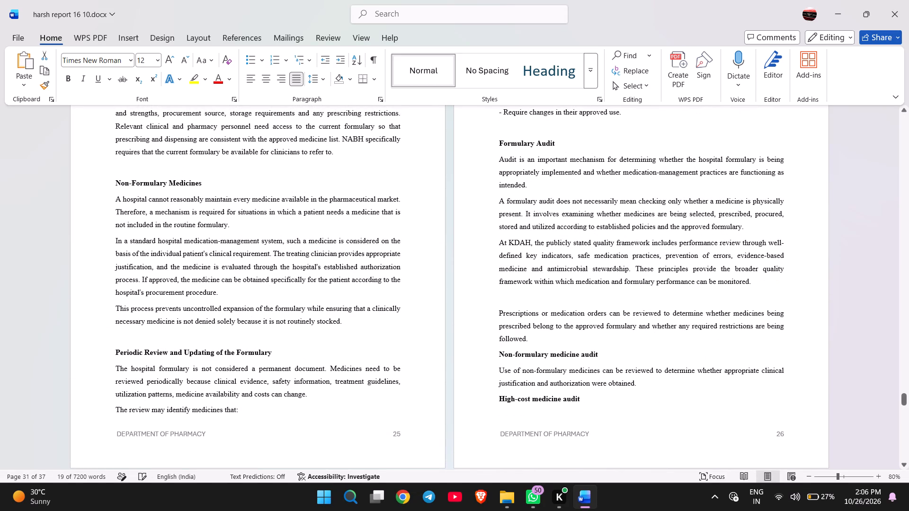
Check the page breaks from the "Formulary Audit" section and "High-cost medicine audit" heading through the audit flowchart.
scroll(647, 315, "down", 3)
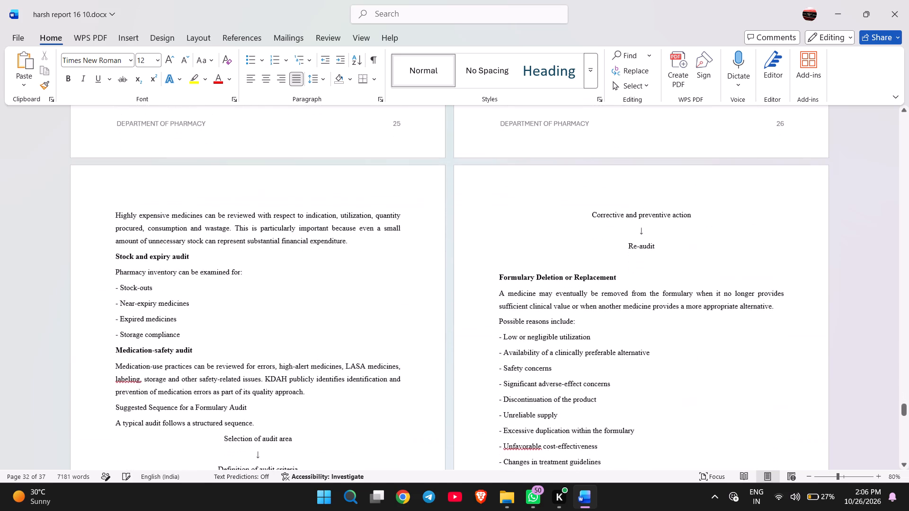
scroll(647, 315, "down", 3)
scroll(647, 315, "up", 1)
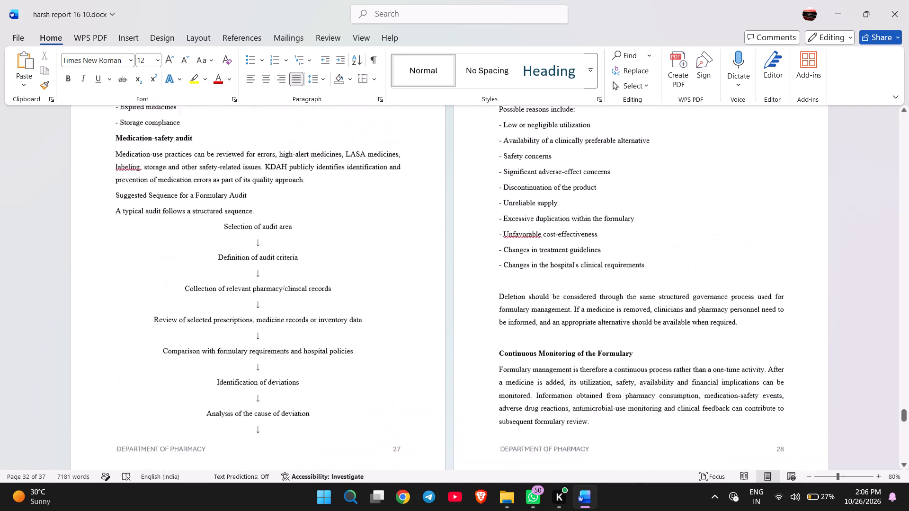
scroll(647, 315, "up", 2)
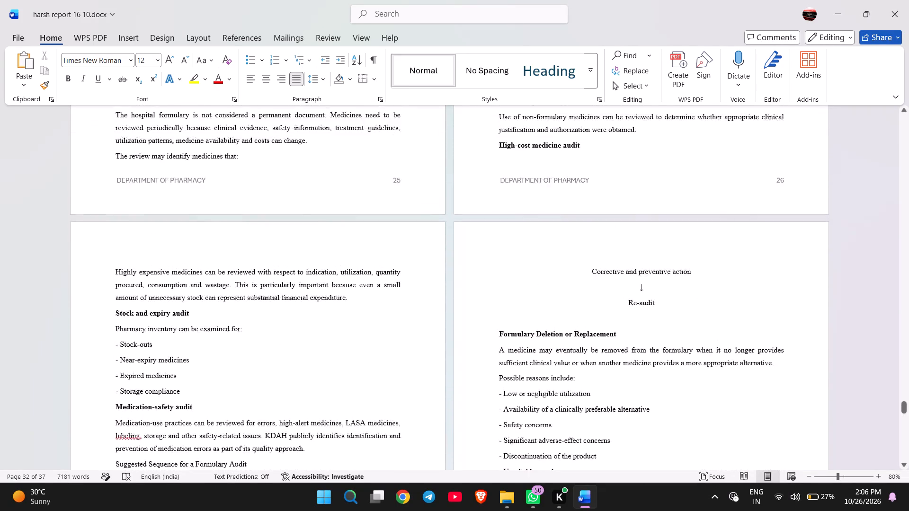
scroll(647, 315, "up", 1)
left_click(570, 299)
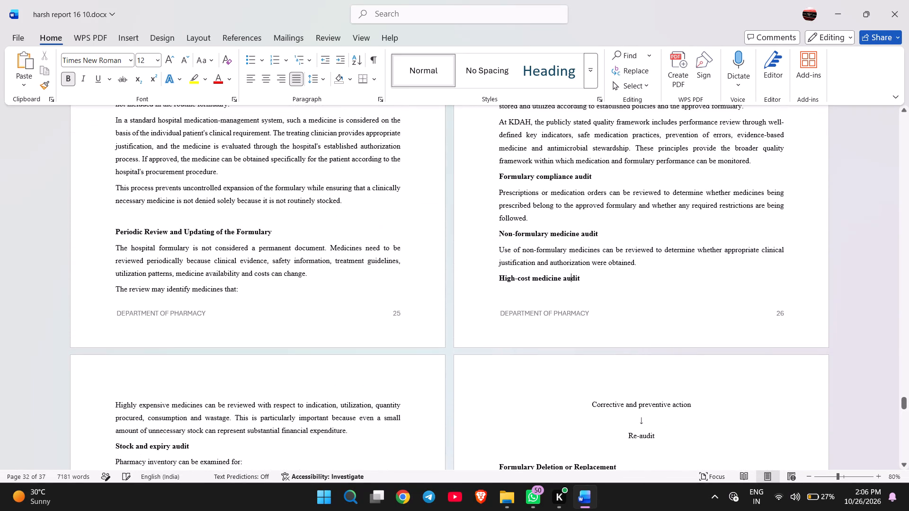
scroll(588, 284, "down", 1)
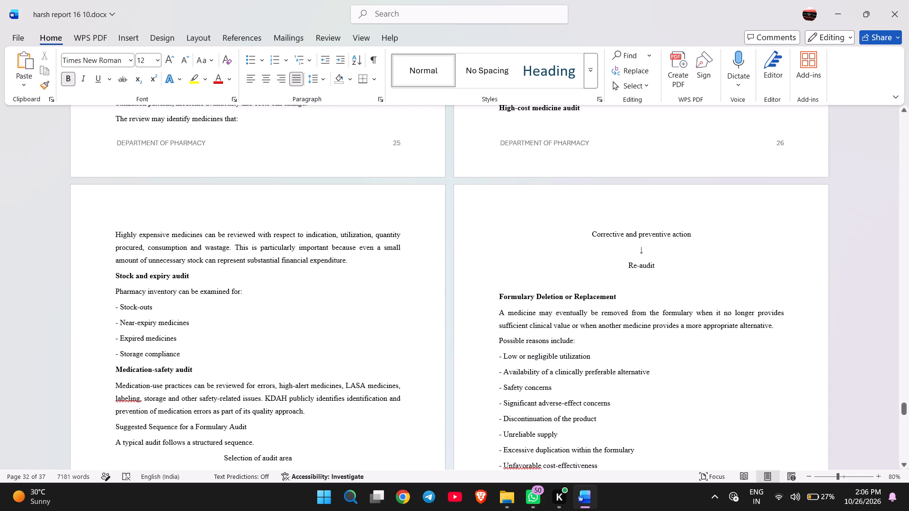
scroll(403, 234, "up", 3)
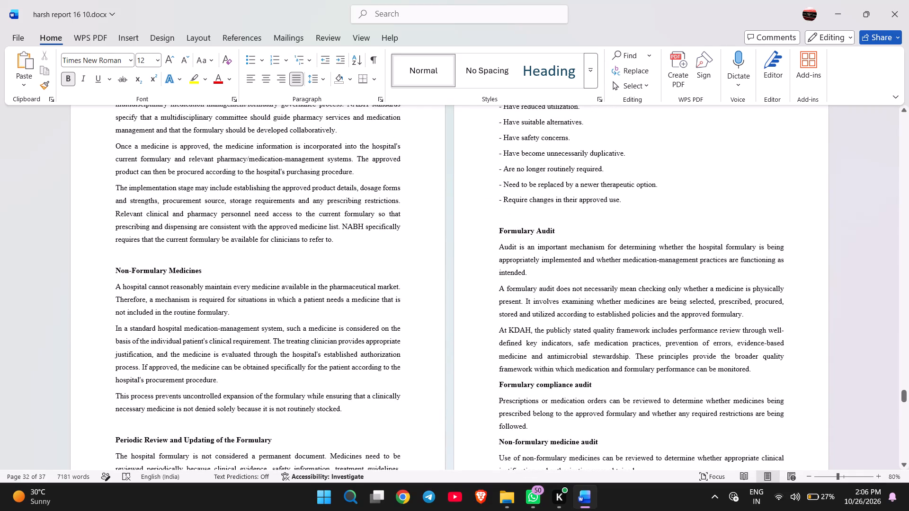
scroll(591, 260, "down", 2)
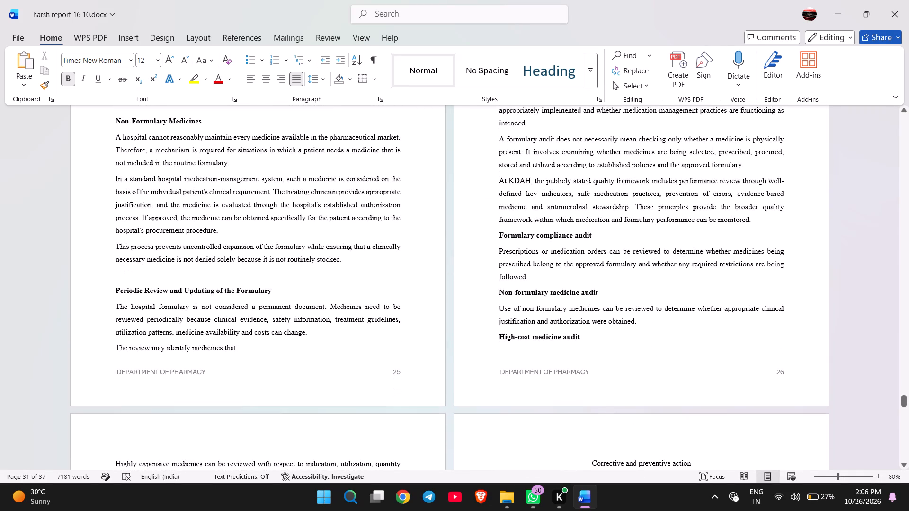
scroll(766, 227, "up", 2)
scroll(766, 227, "down", 1)
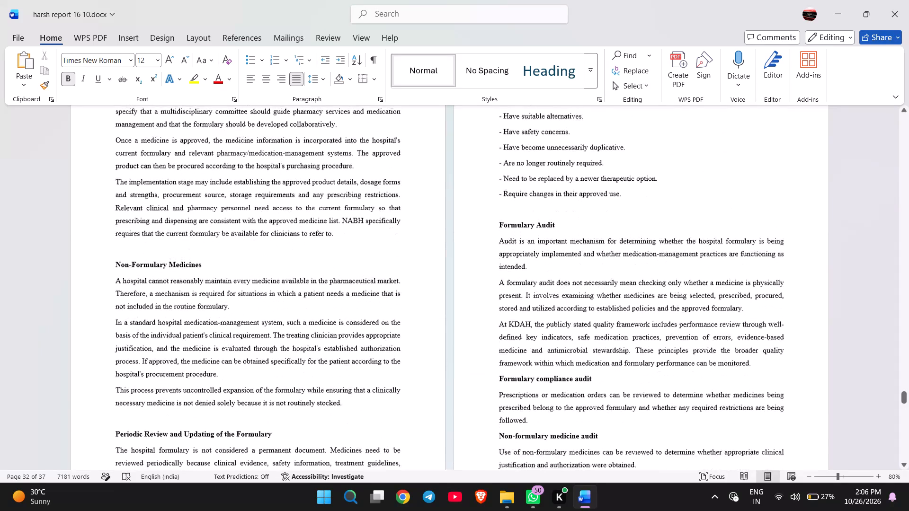
scroll(766, 227, "down", 1)
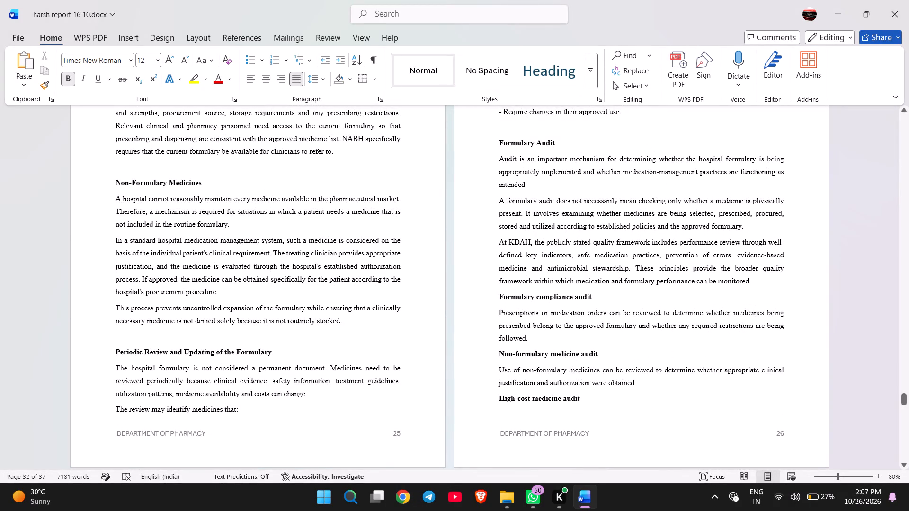
Delete the sentence "These principles provide the broader quality framework..." and end the KDAH paragraph with a period after "stewardship".
left_click_drag(632, 269, 719, 282)
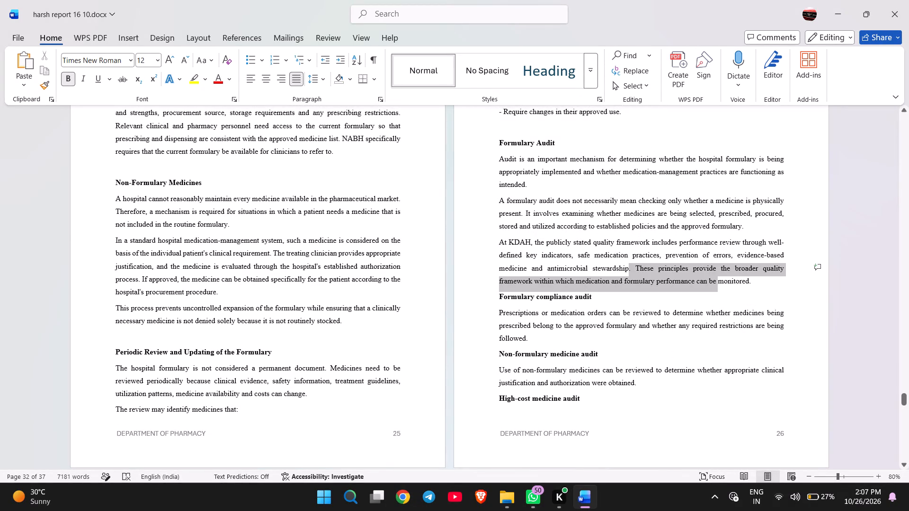
left_click_drag(719, 282, 756, 282)
key("BackSpace")
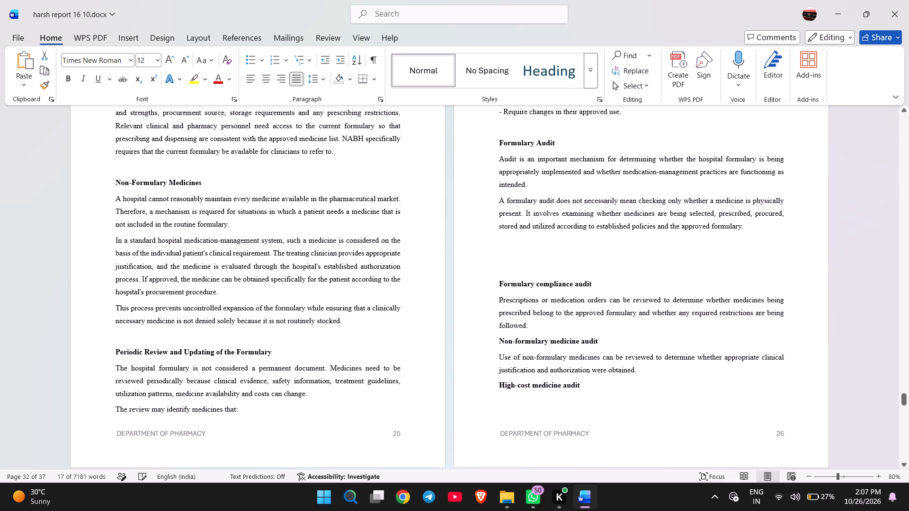
scroll(756, 282, "down", 1)
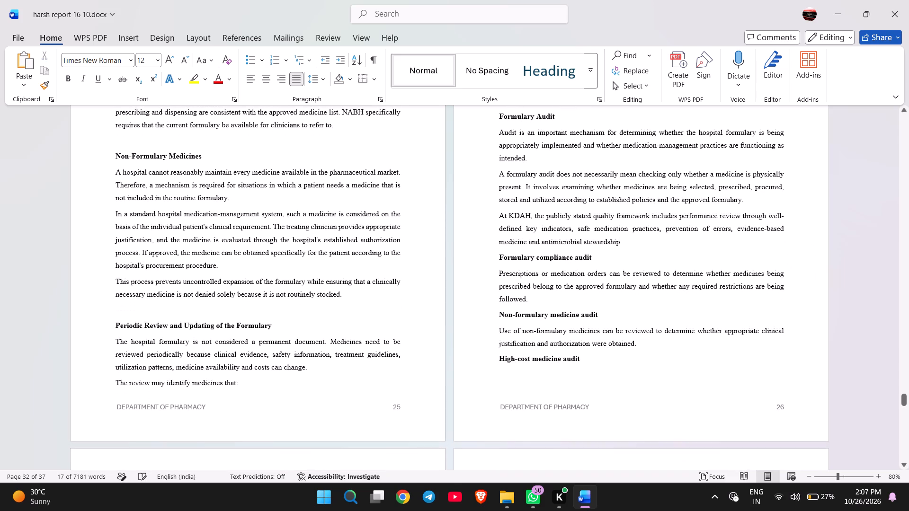
key("period")
Delete the "High-cost medicine audit" heading together with its paragraph about reviewing highly expensive medicines.
scroll(756, 282, "down", 2)
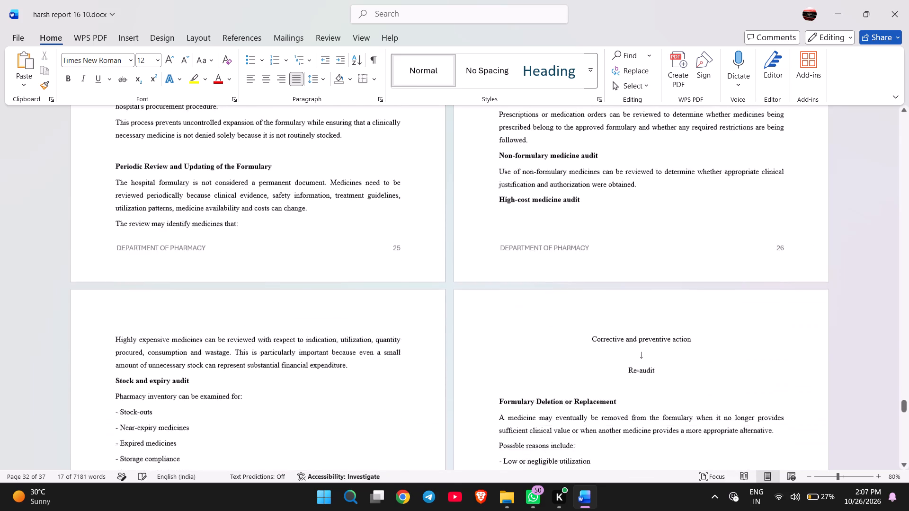
scroll(756, 282, "down", 1)
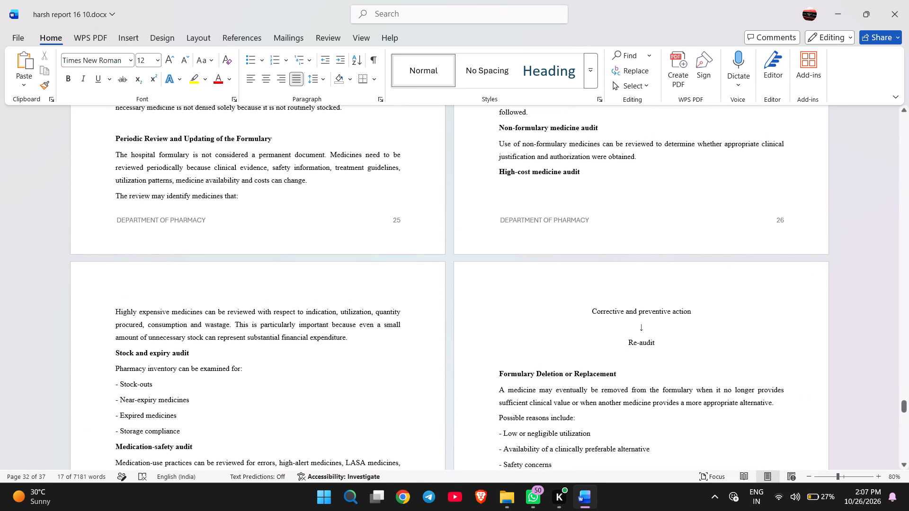
left_click(593, 195)
left_click_drag(584, 178, 545, 172)
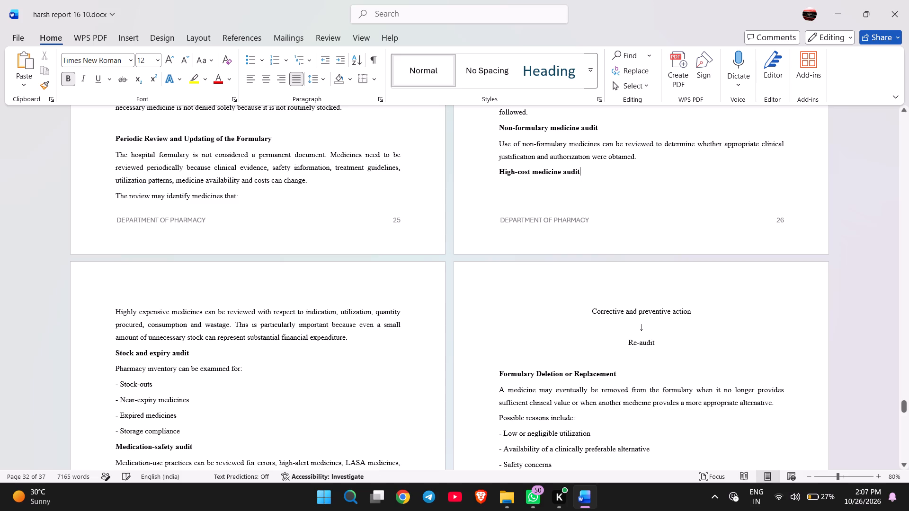
left_click_drag(545, 172, 490, 172)
key("BackSpace")
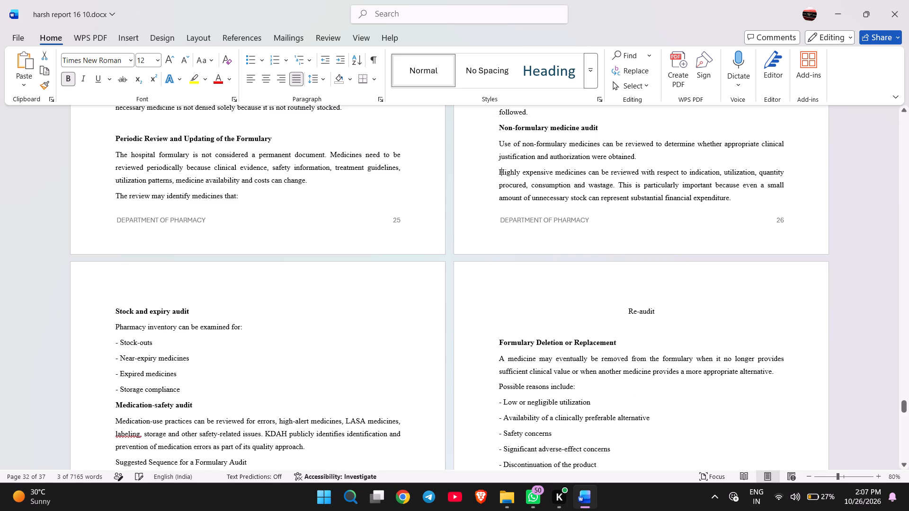
left_click_drag(498, 171, 735, 209)
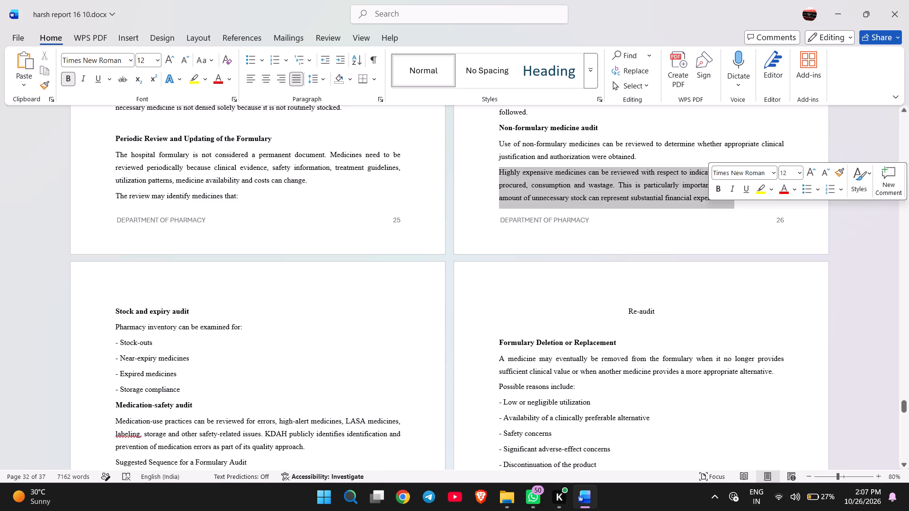
key("BackSpace")
Insert a blank line after "Re-audit" to push the "Formulary Deletion or Replacement" heading onto the next page.
scroll(735, 209, "down", 1)
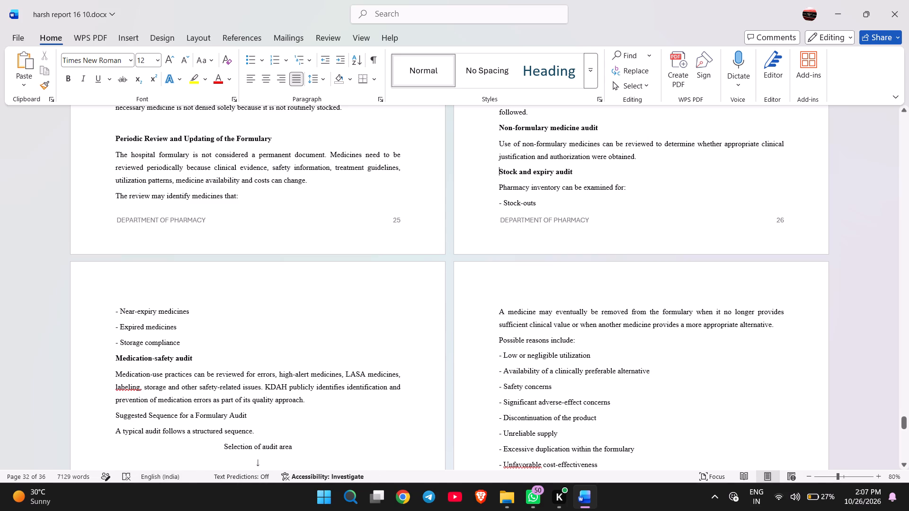
scroll(735, 209, "down", 1)
scroll(489, 284, "down", 1)
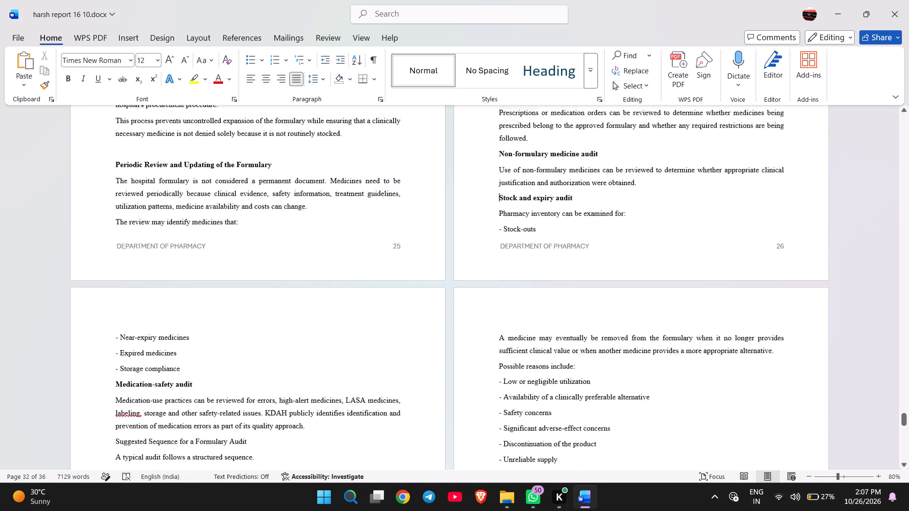
scroll(489, 284, "down", 2)
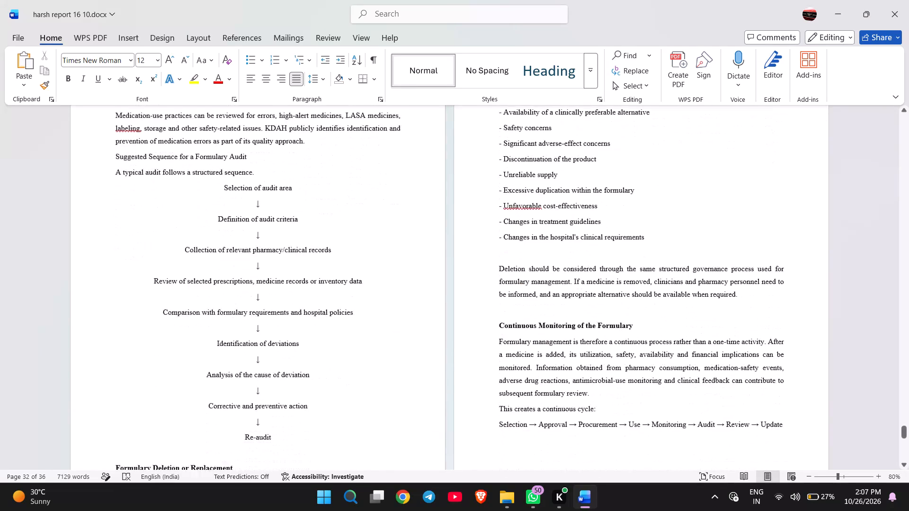
scroll(489, 284, "down", 1)
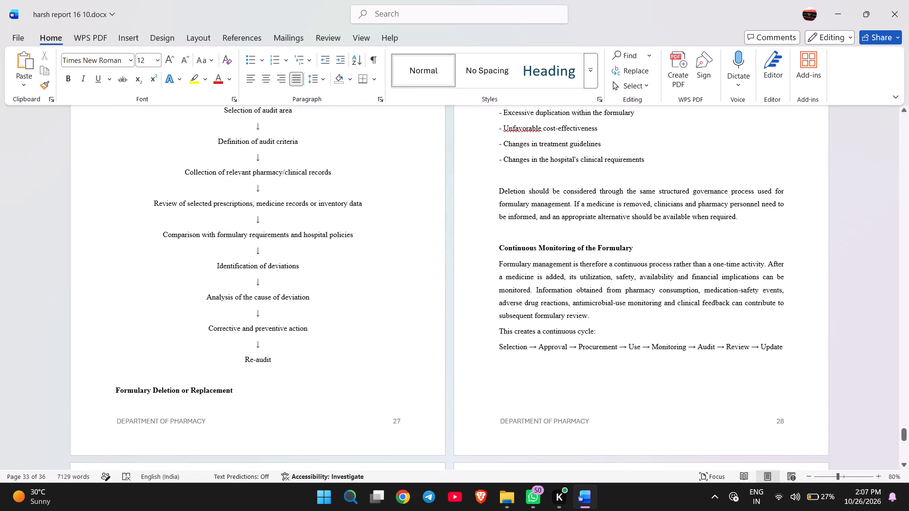
left_click(302, 366)
key("Return")
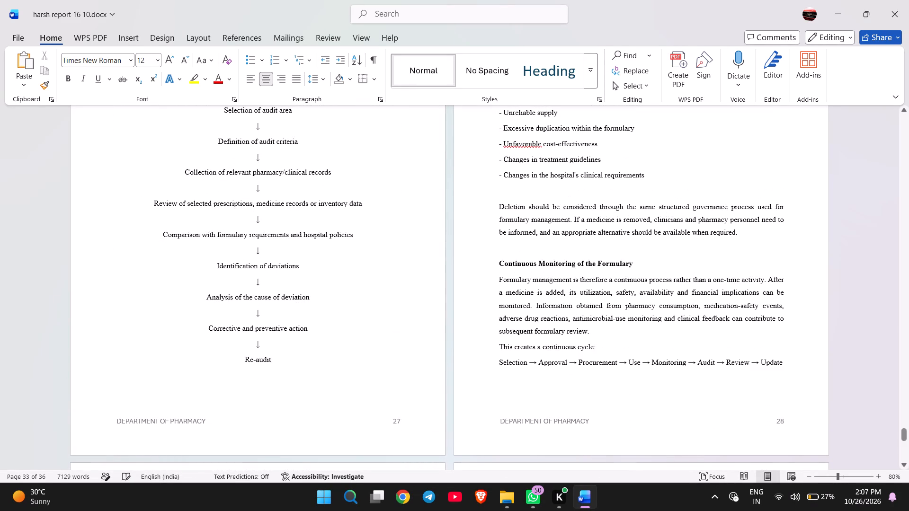
Remove the blank line between the list of possible deletion reasons and the paragraph starting "Deletion should be considered".
scroll(506, 278, "up", 2)
left_click(495, 380)
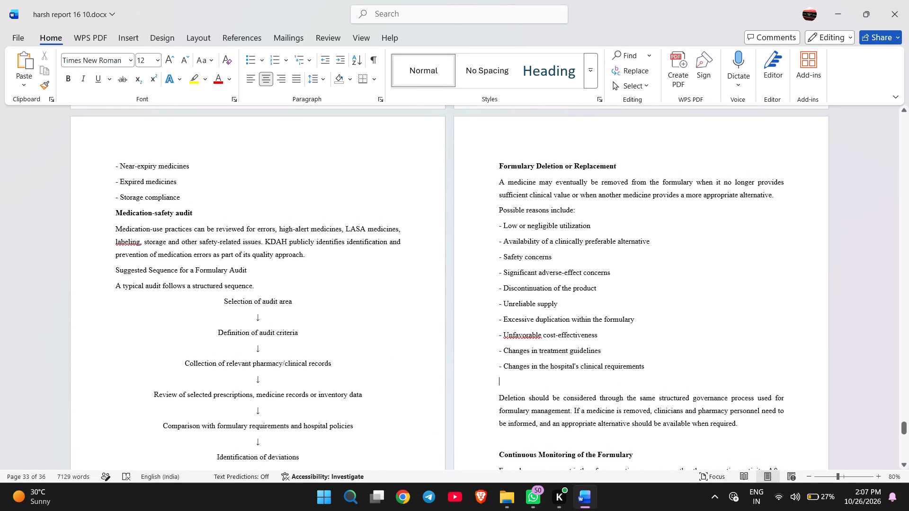
key("backslash")
key("BackSpace")
key("BackSpace")
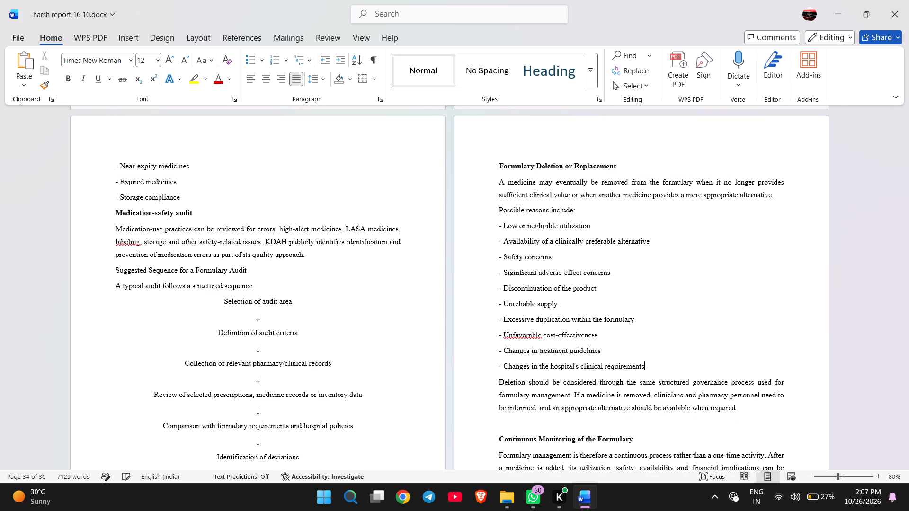
Remove the blank lines above the "13. Conclusion" heading, keeping the heading at the top of the page with its text.
scroll(495, 380, "down", 1)
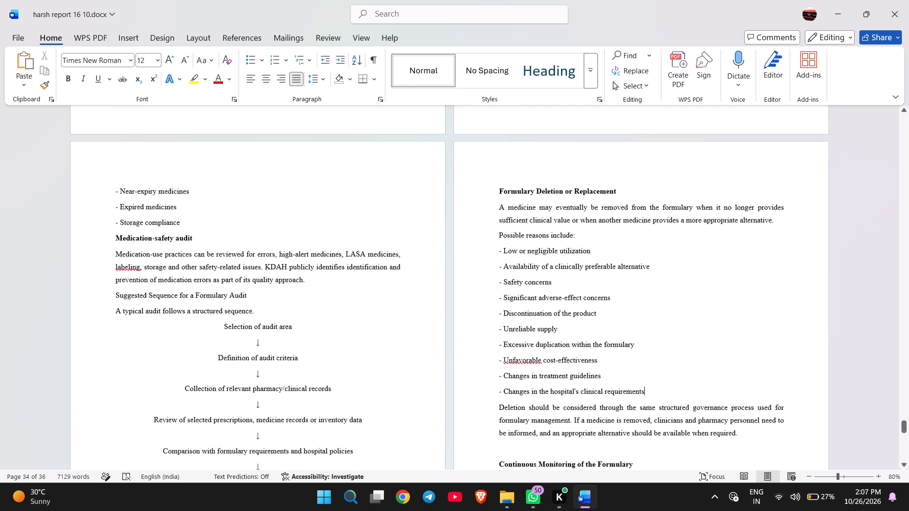
scroll(495, 380, "down", 3)
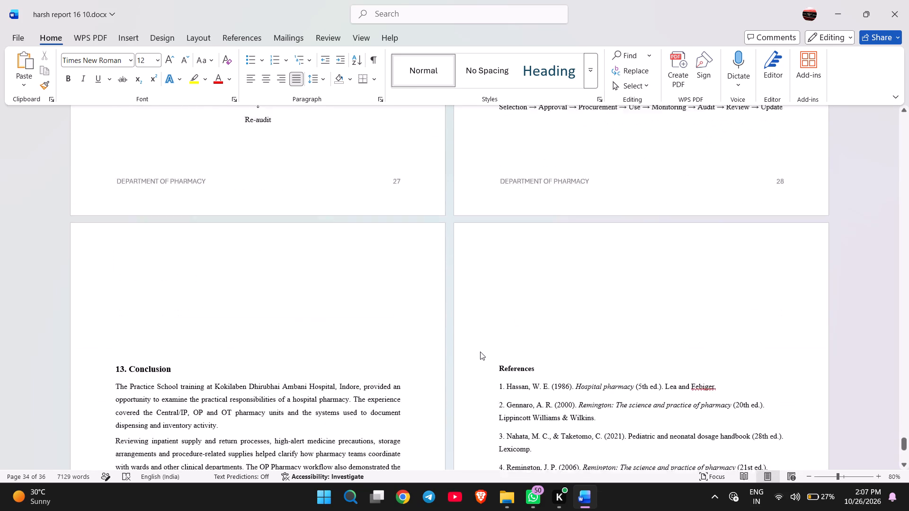
scroll(480, 352, "down", 1)
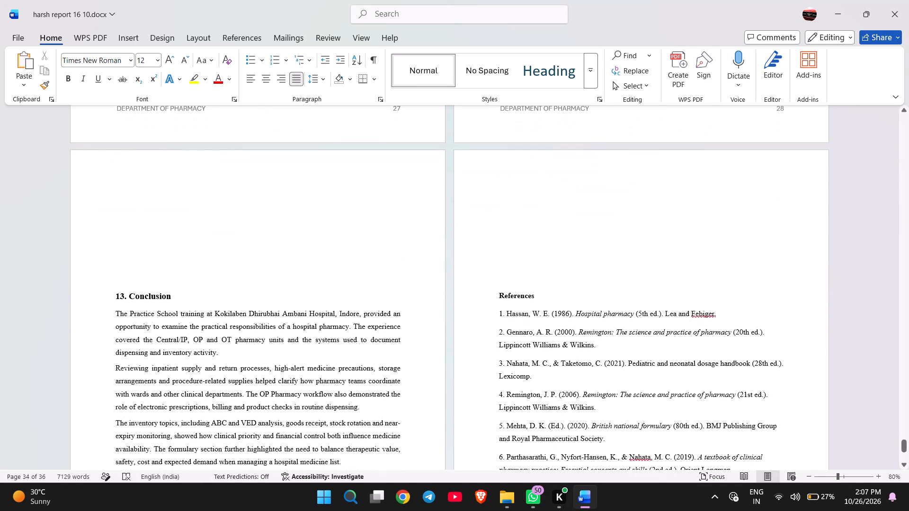
left_click(114, 295)
key("BackSpace")
key("BackSpace")
key("BackSpace")
key("BackSpace")
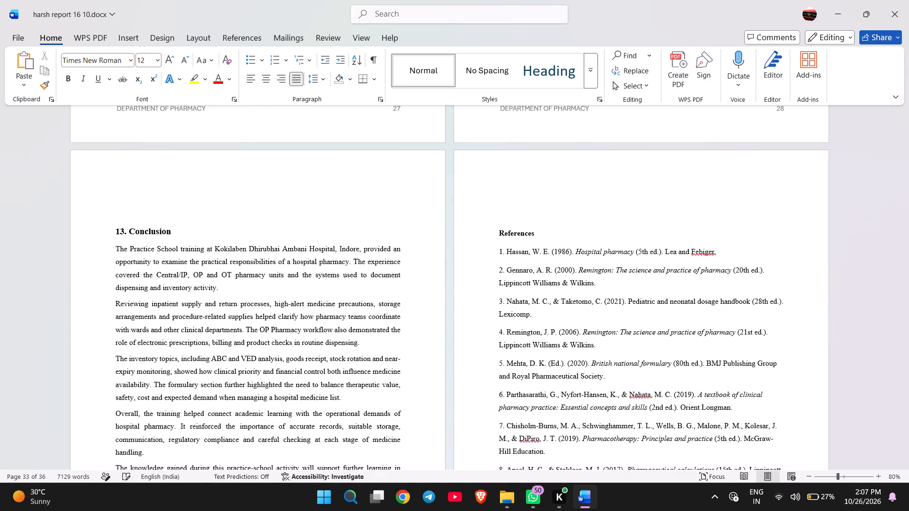
key("BackSpace")
key("BackSpace")
key("BackSpace")
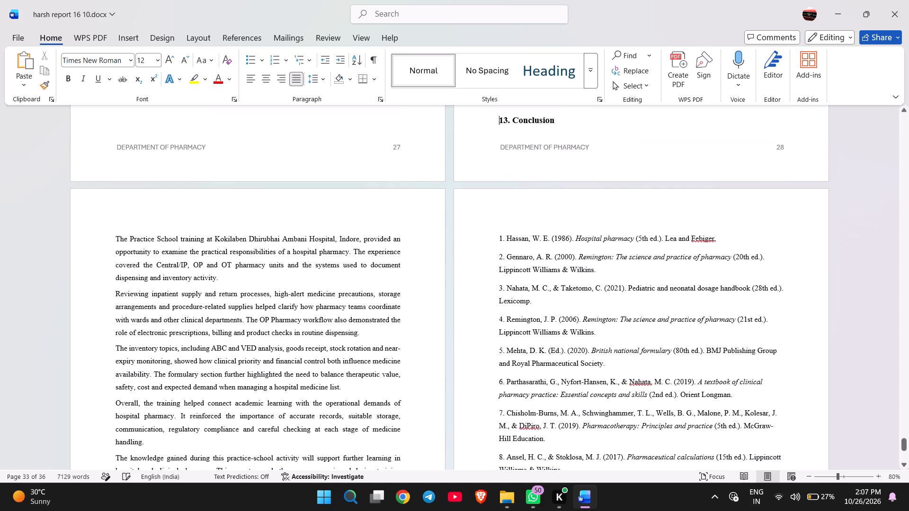
key("Return")
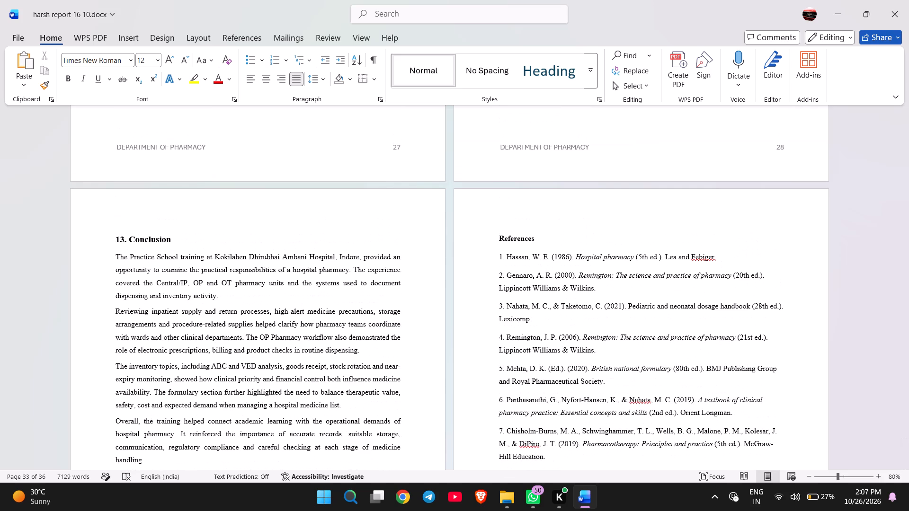
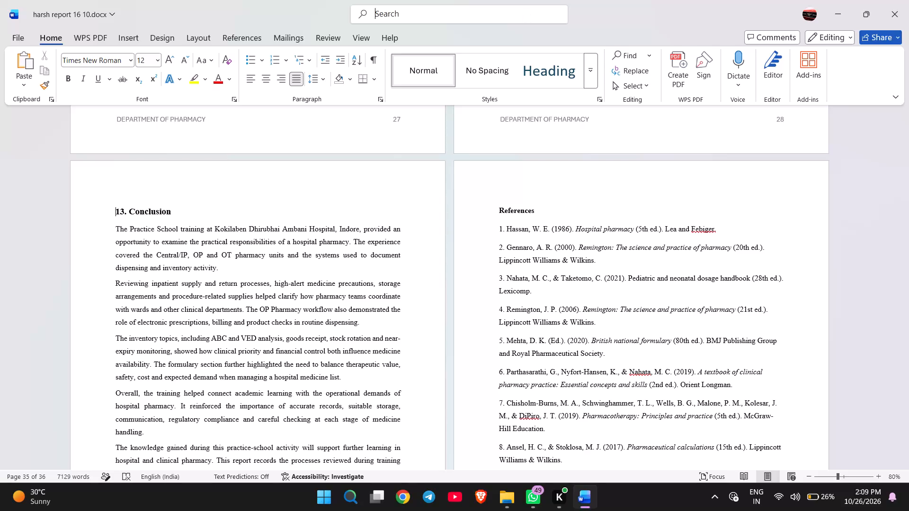
Search the report for "ot pharmacy".
type("ot phar")
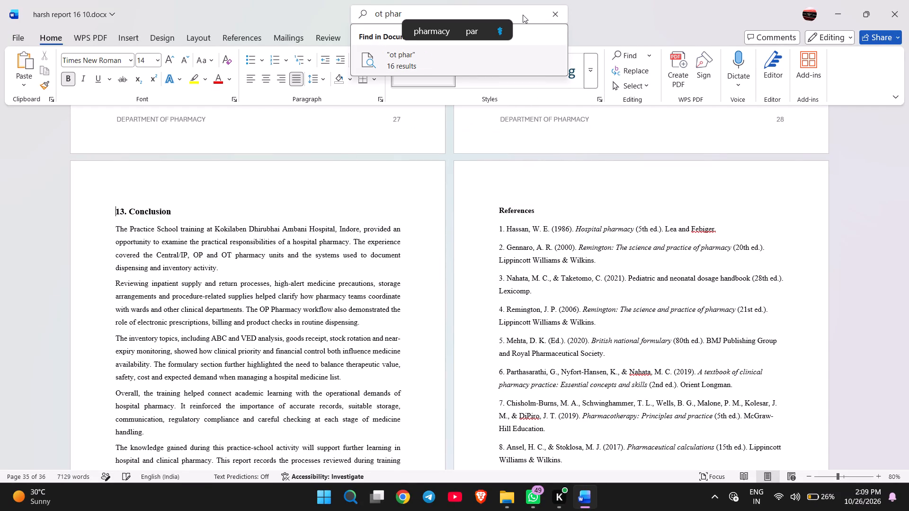
type("ma")
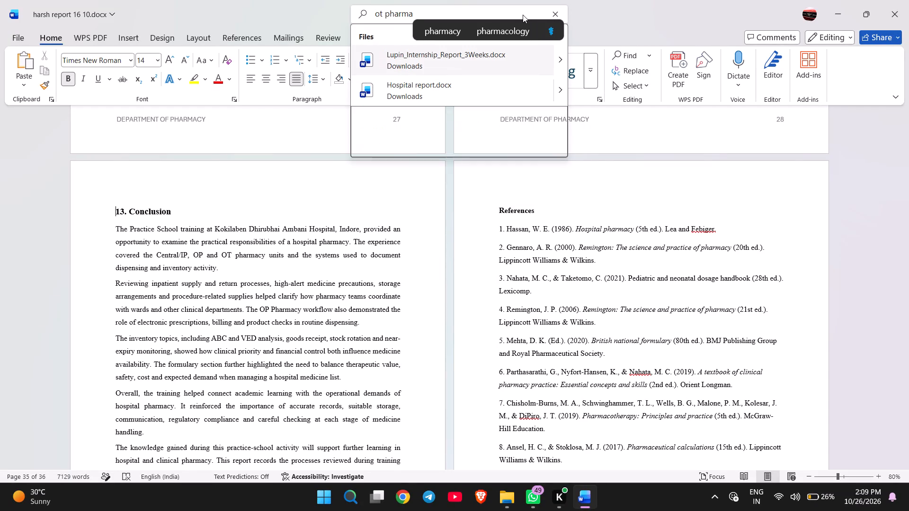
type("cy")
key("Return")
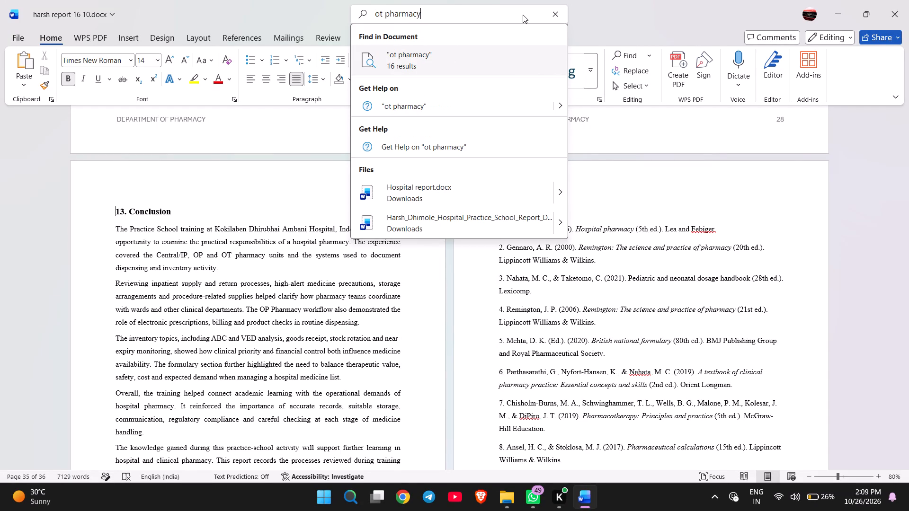
left_click(473, 62)
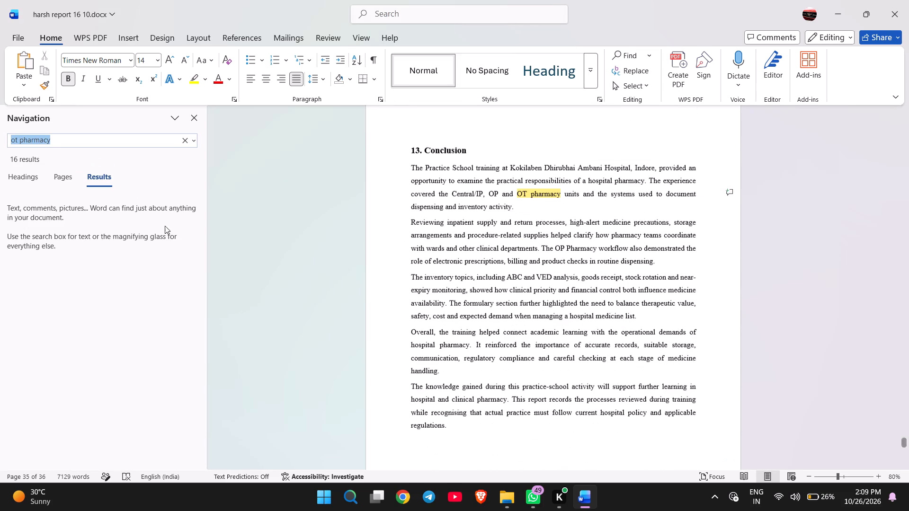
left_click(77, 278)
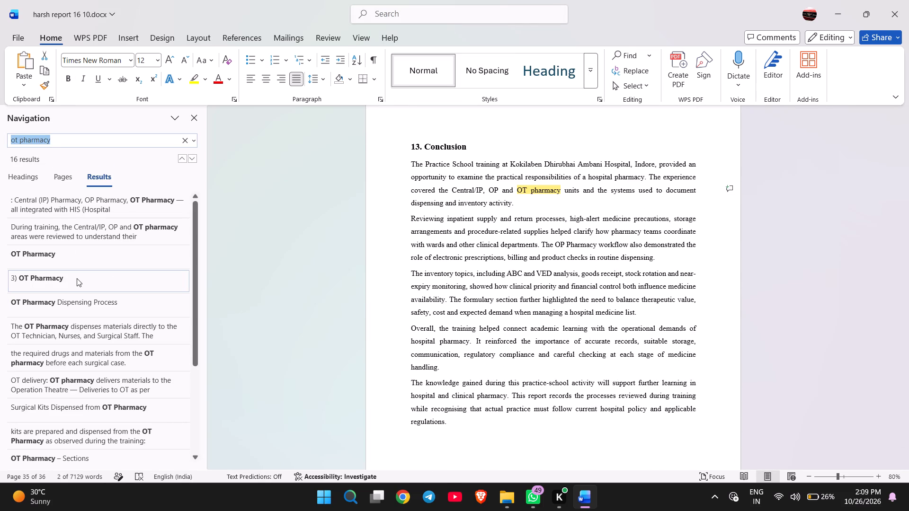
left_click(88, 264)
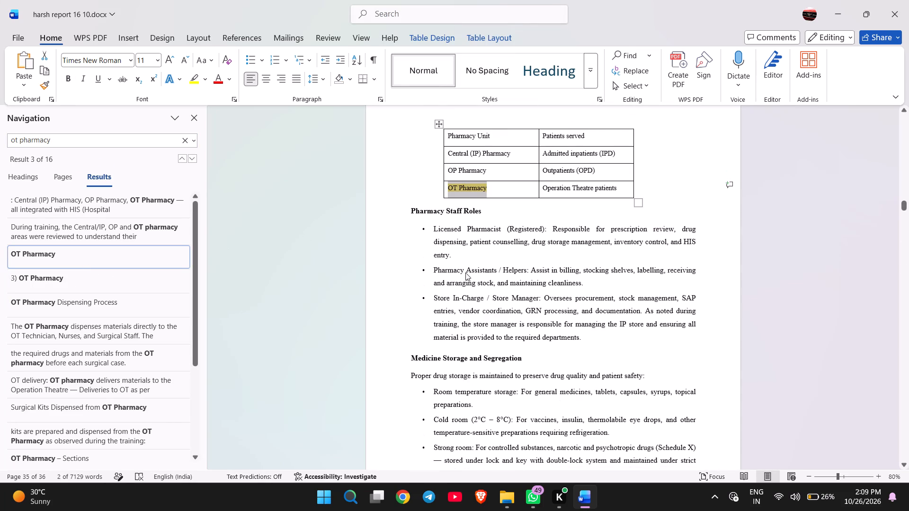
scroll(89, 333, "down", 1)
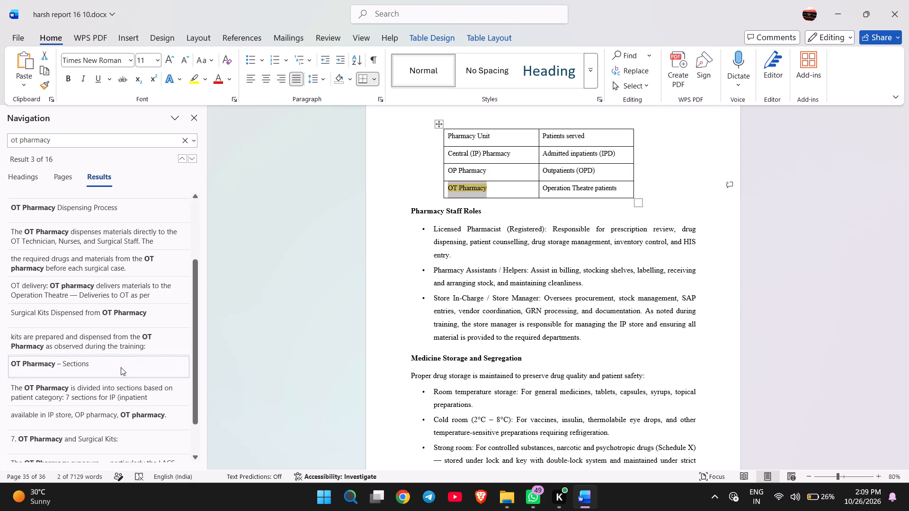
left_click(121, 367)
left_click(500, 182)
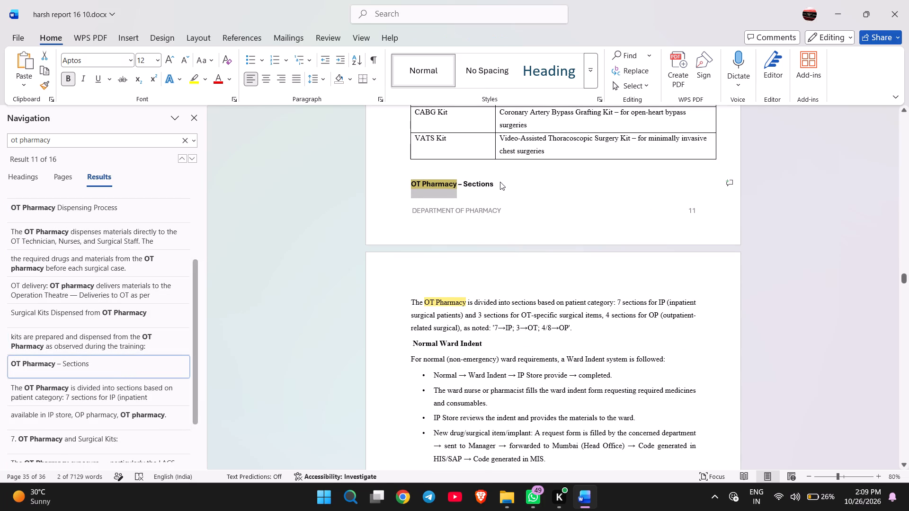
left_click(198, 122)
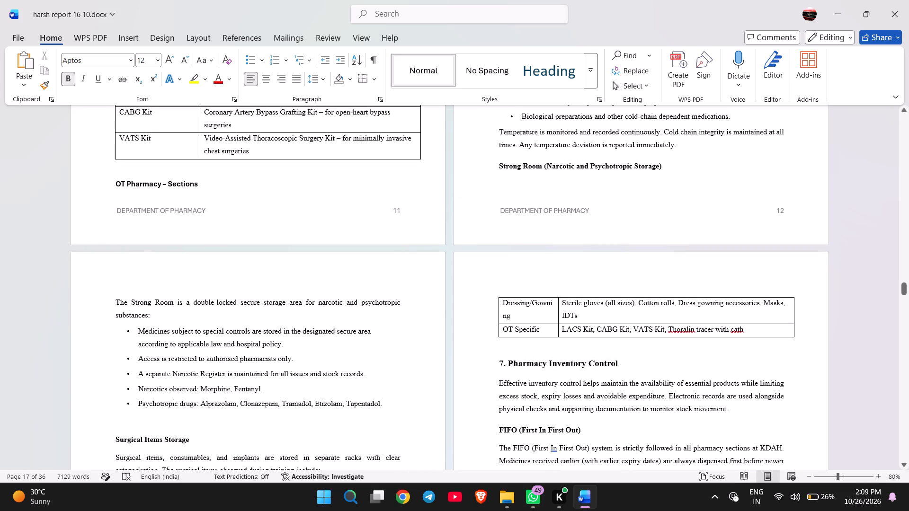
left_click_drag(201, 181, 106, 177)
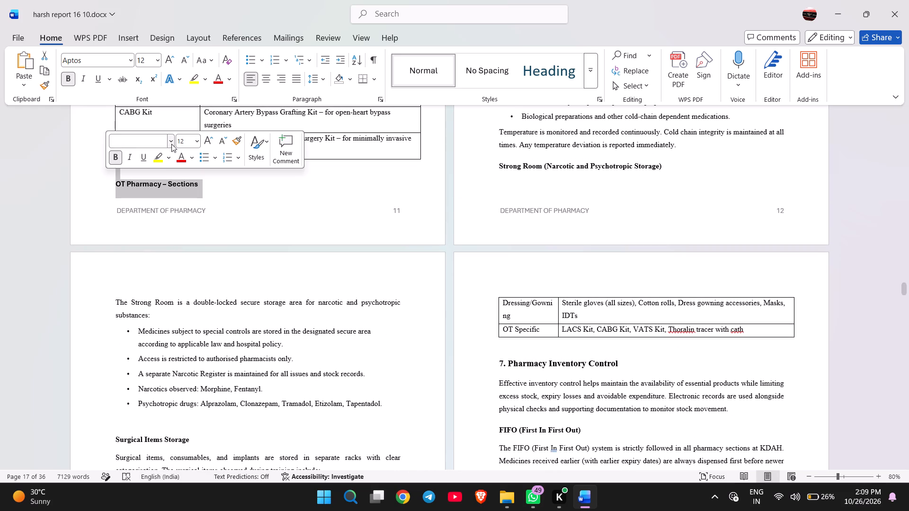